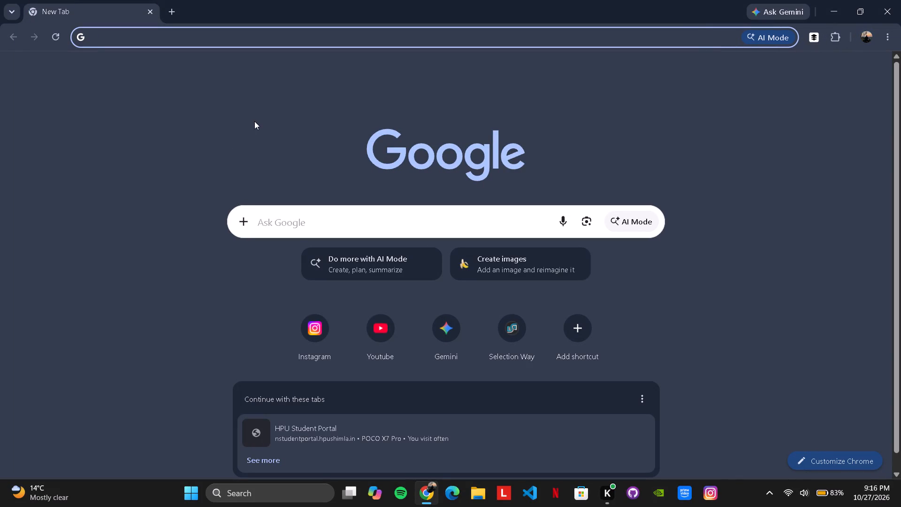
Search the web for "powerpoint free download".
text(power)
text(point)
key(space)
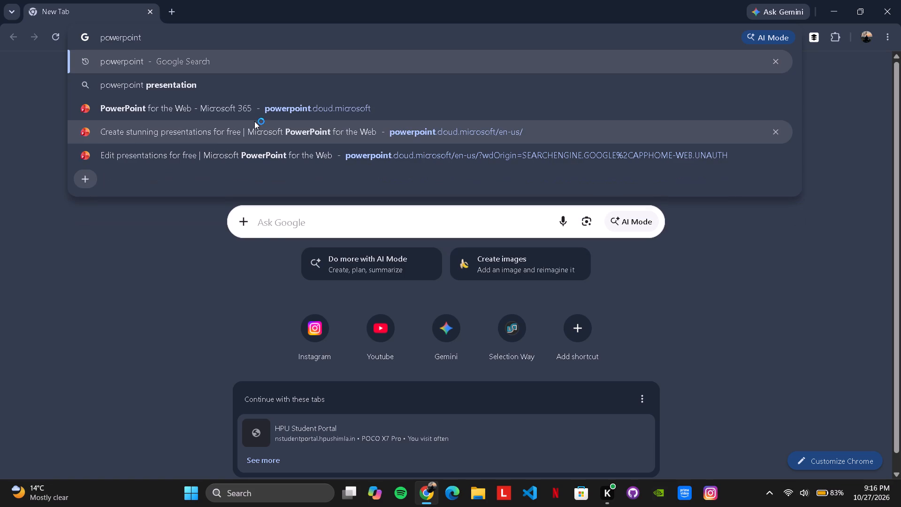
text(free)
key(space)
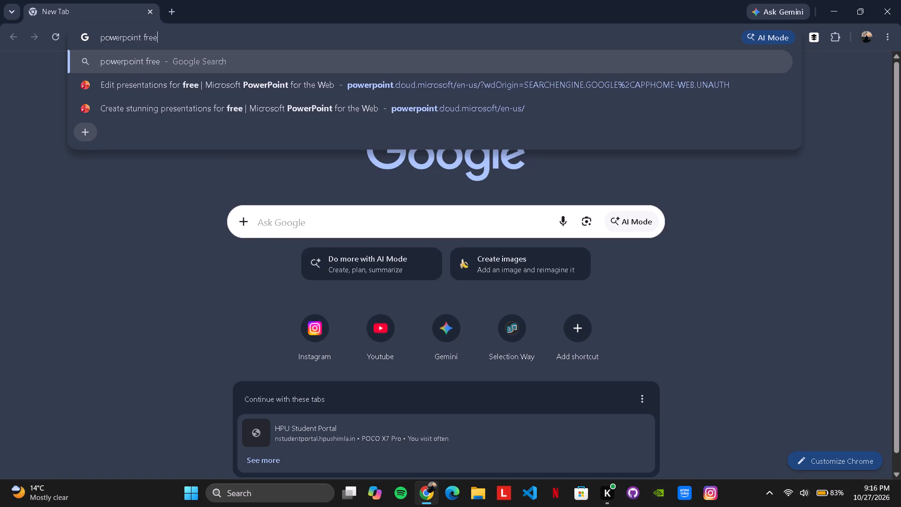
text(download)
key(Return)
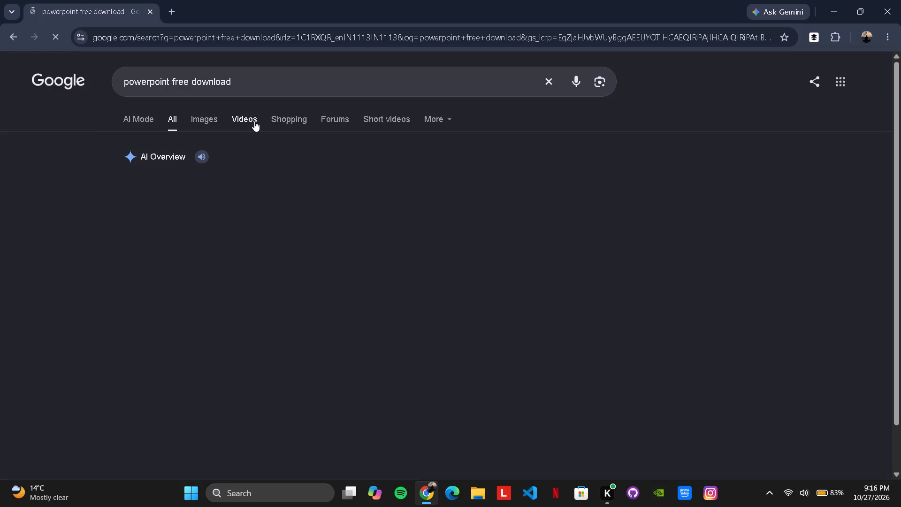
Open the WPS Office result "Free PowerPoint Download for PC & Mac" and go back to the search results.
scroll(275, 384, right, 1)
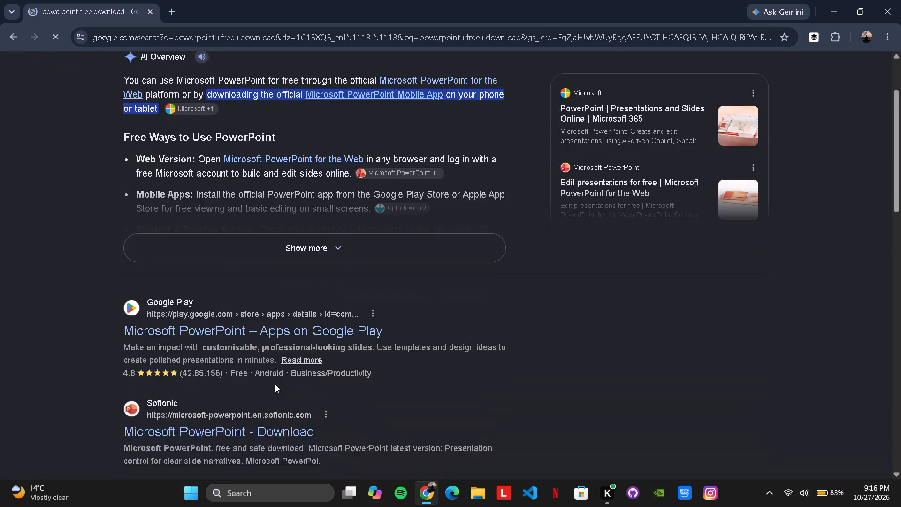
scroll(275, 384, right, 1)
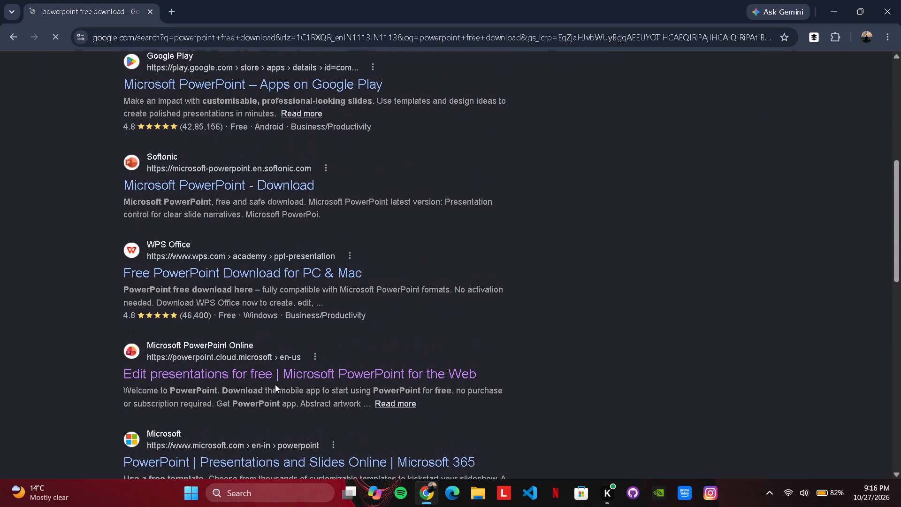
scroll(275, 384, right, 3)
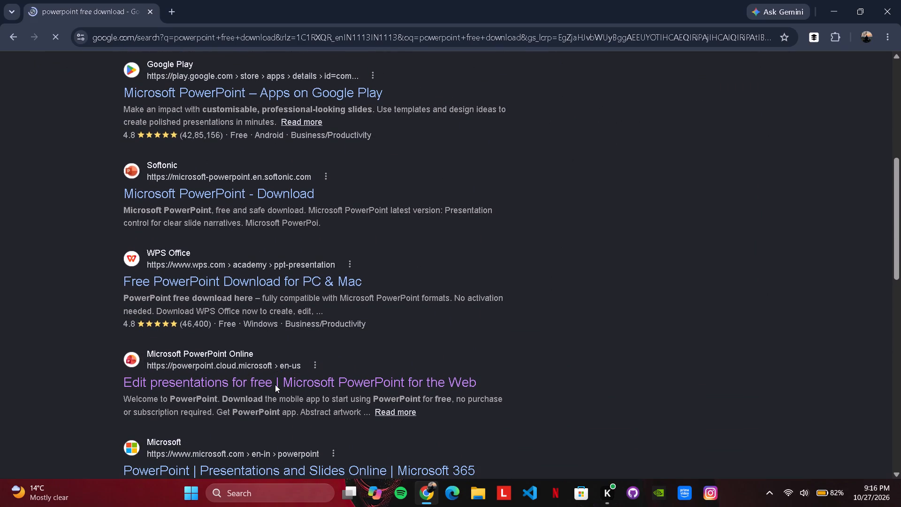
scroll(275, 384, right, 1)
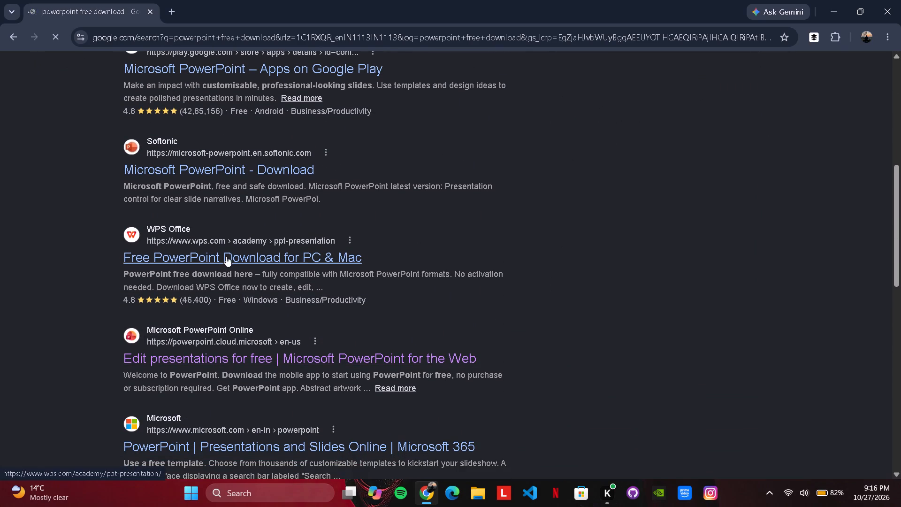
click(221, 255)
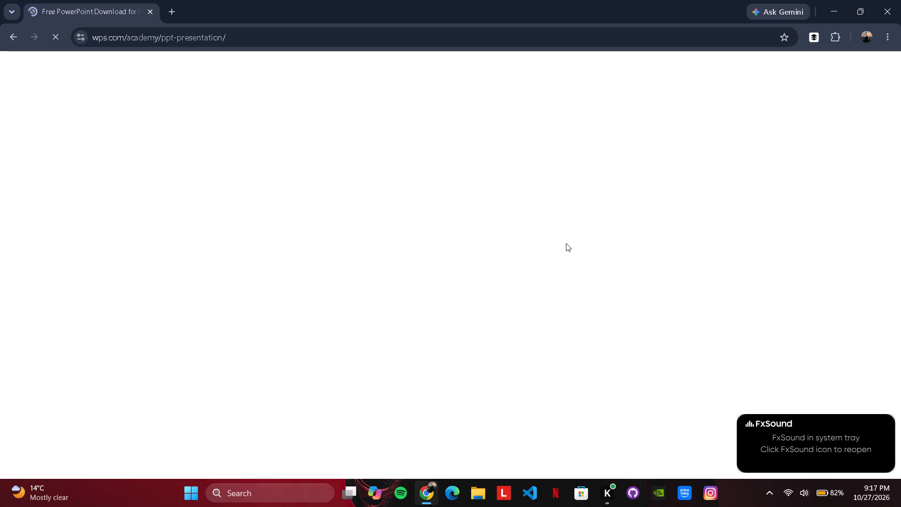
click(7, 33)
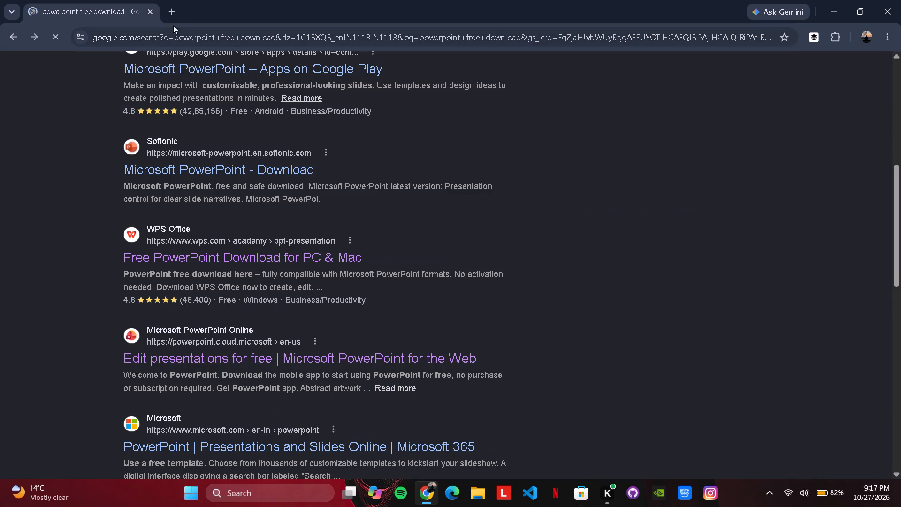
In a new tab, search for "canva presentation" and create a new presentation from Canva's "Presentations and slides for any occasion" page.
click(171, 6)
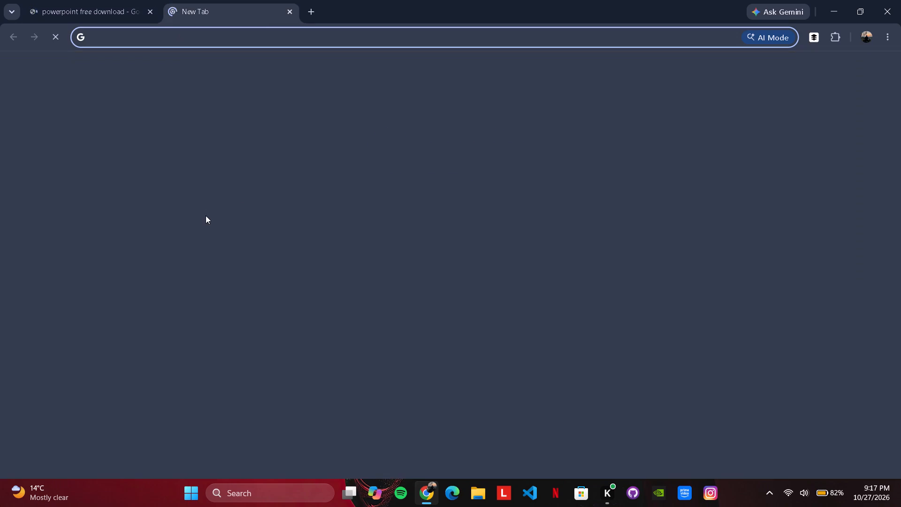
click(225, 35)
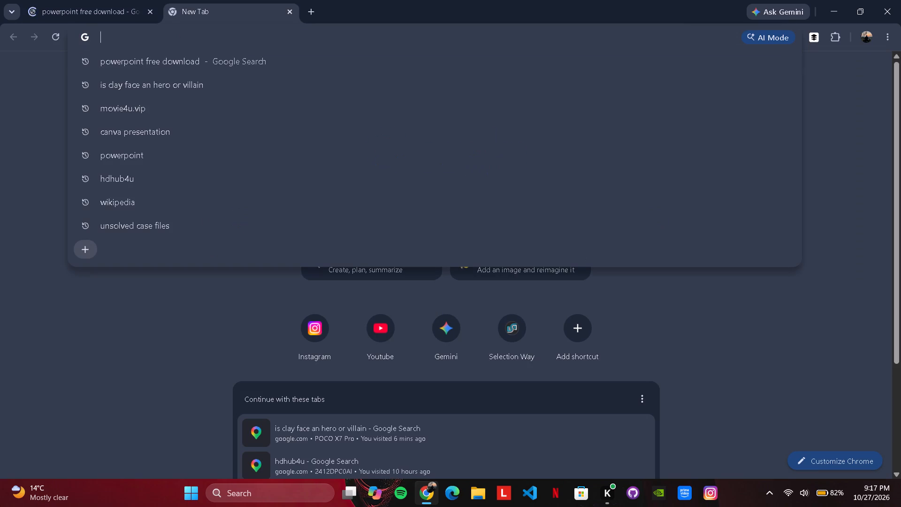
click(166, 131)
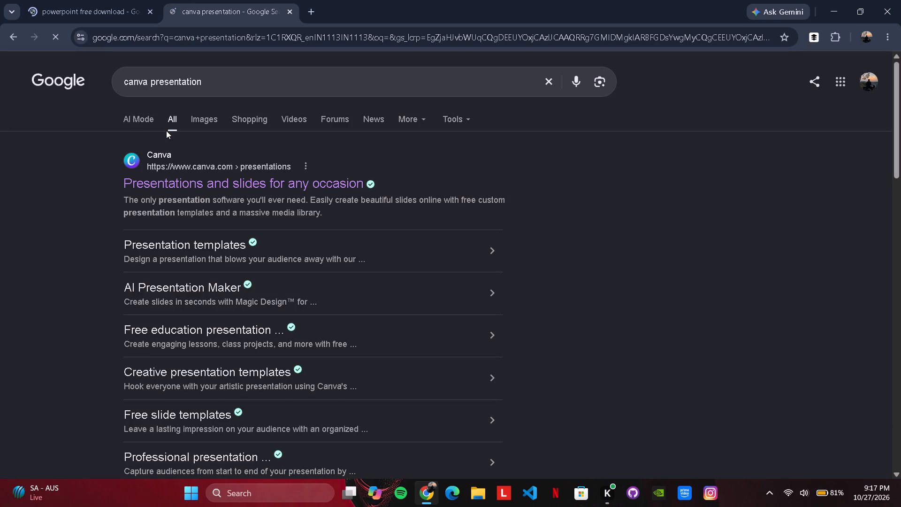
click(212, 187)
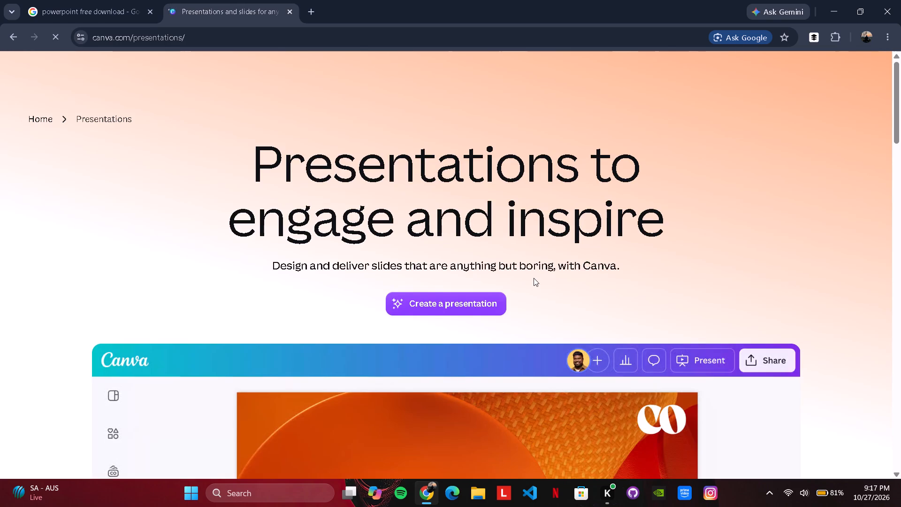
click(469, 297)
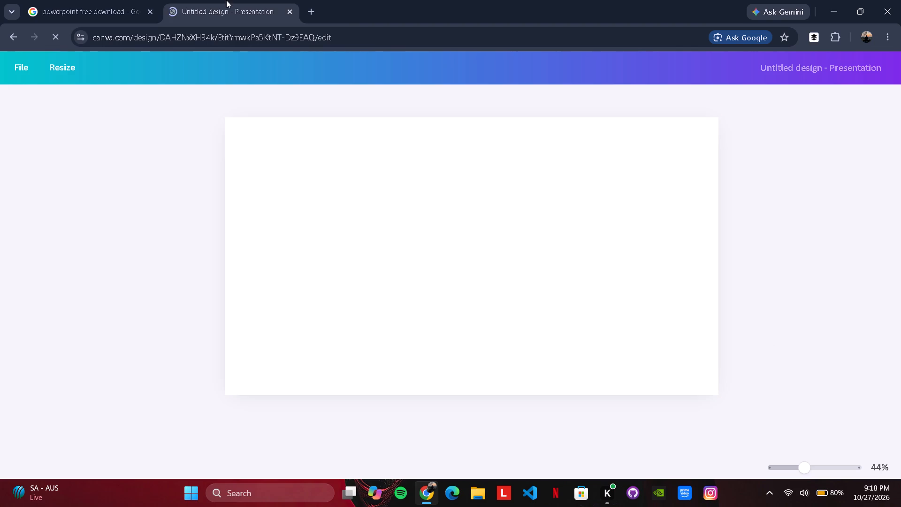
Open another new browser tab ready for a web search.
click(305, 13)
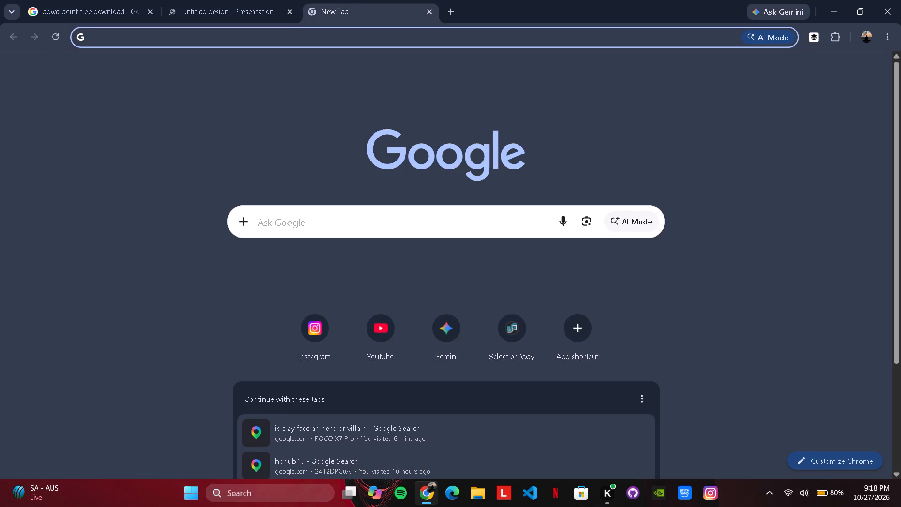
click(298, 39)
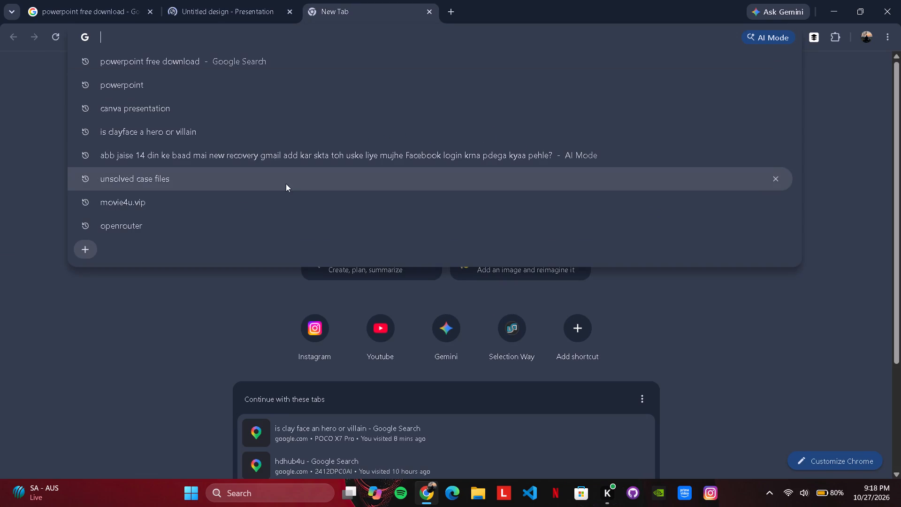
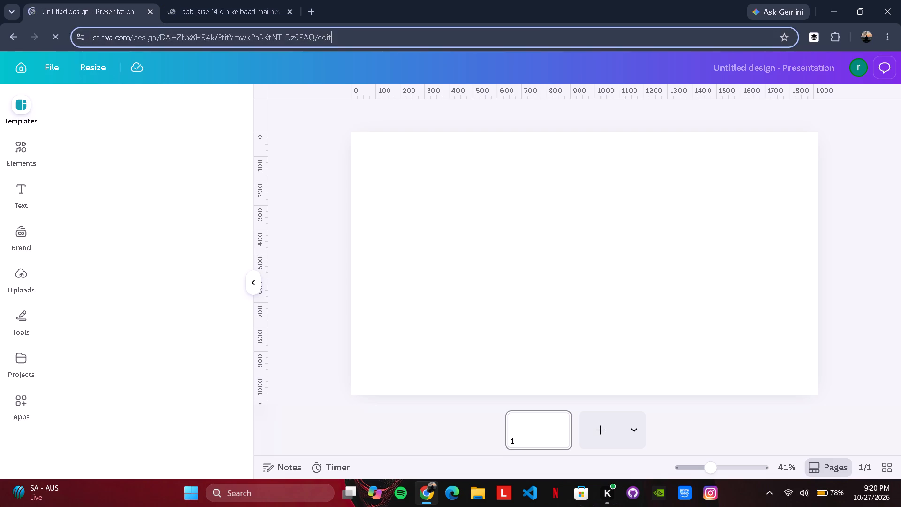
Reload the untitled Canva presentation from its design address.
key(Return)
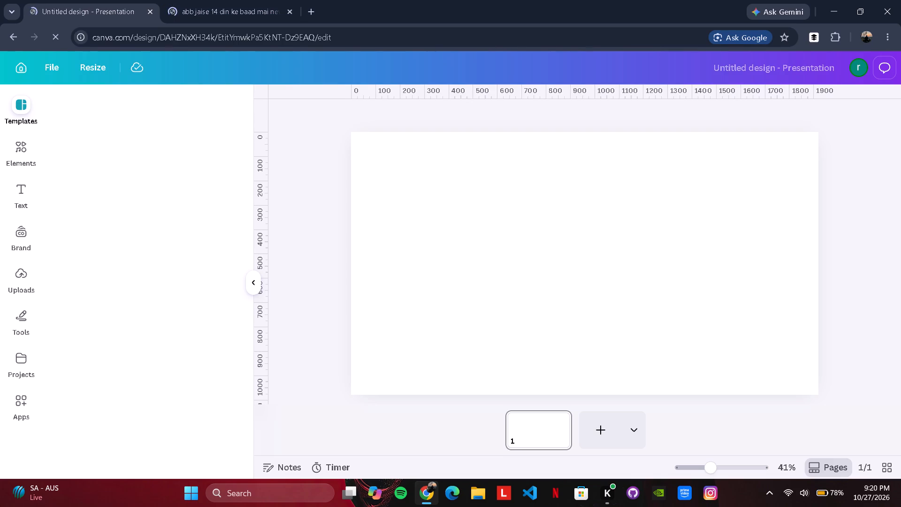
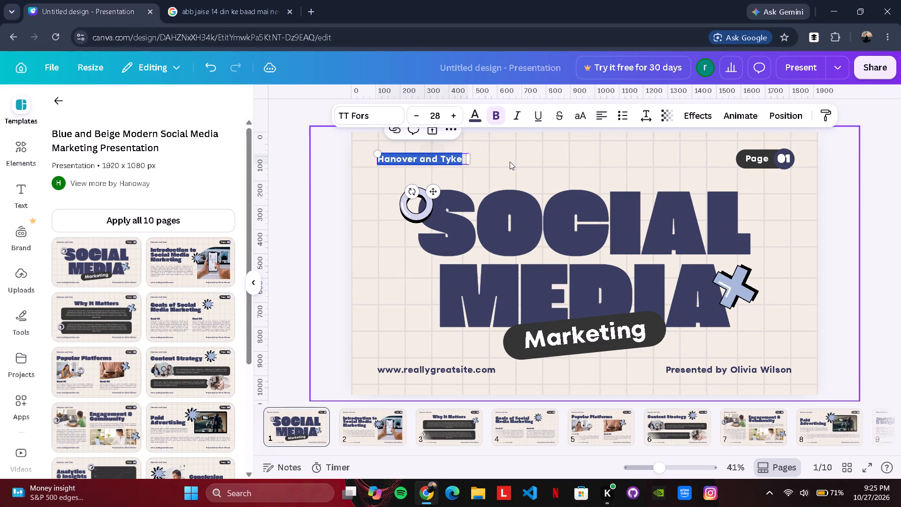
click(510, 161)
click(442, 157)
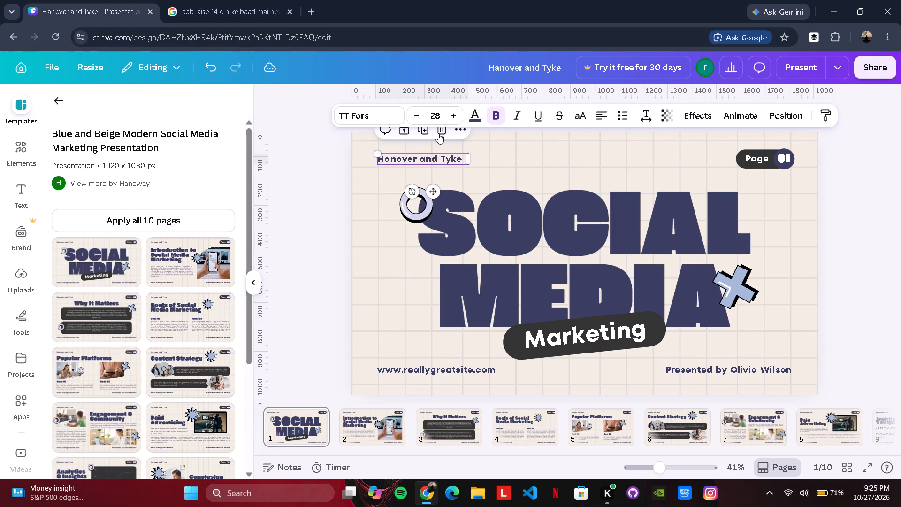
click(438, 132)
click(459, 372)
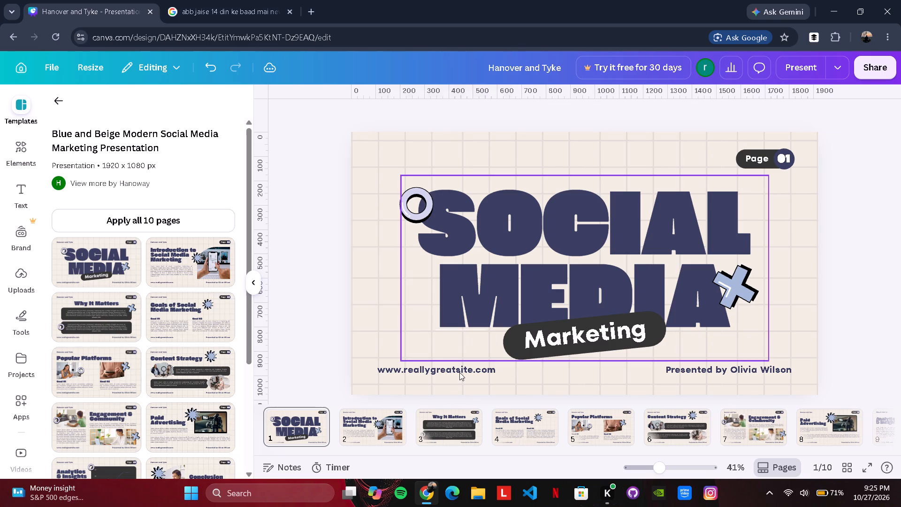
click(466, 342)
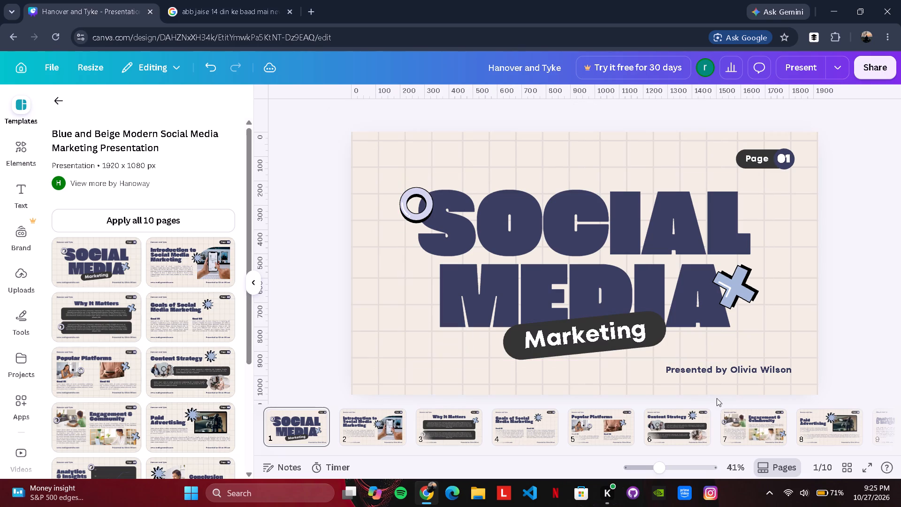
click(732, 370)
click(778, 369)
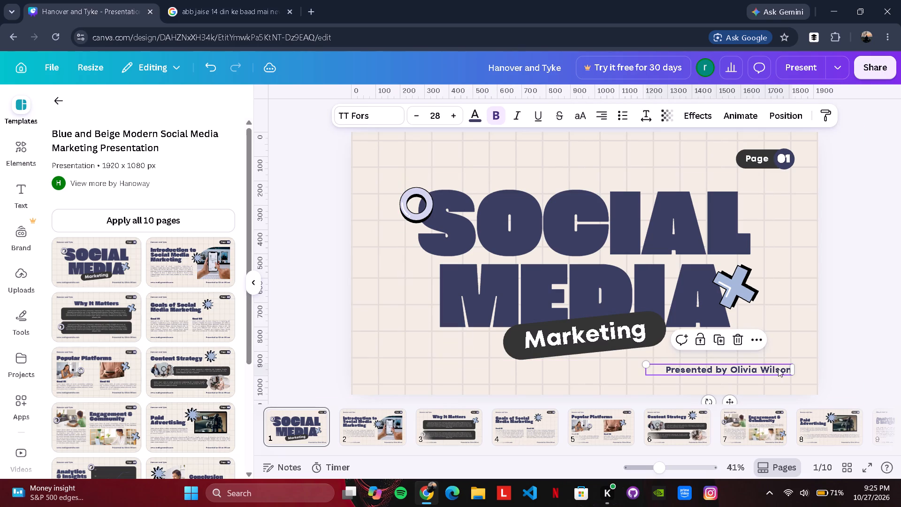
click(778, 369)
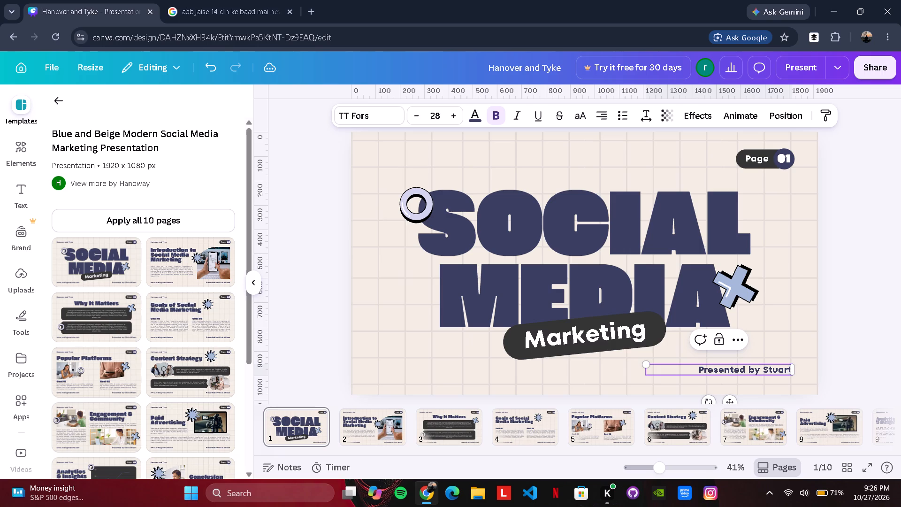
Delete the whole page number badge from the first slide: the "Page" label, the number and both background shapes.
click(753, 161)
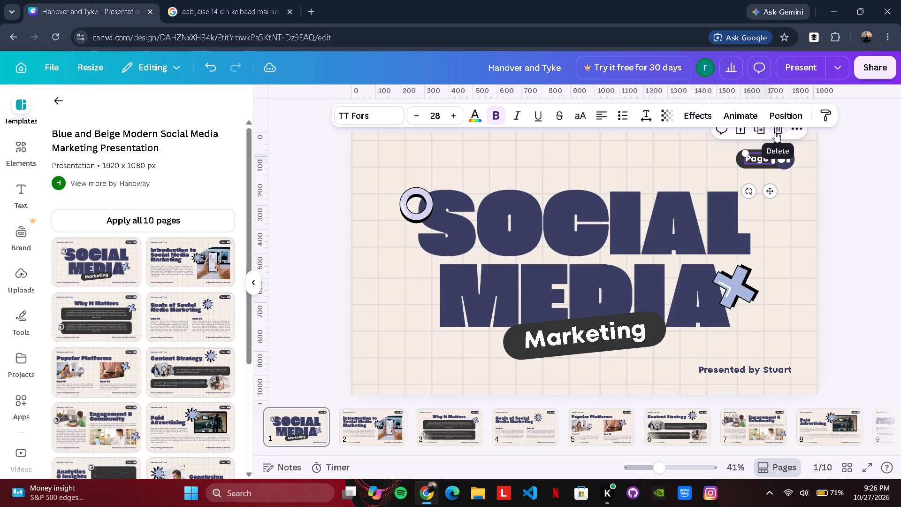
click(775, 132)
click(778, 161)
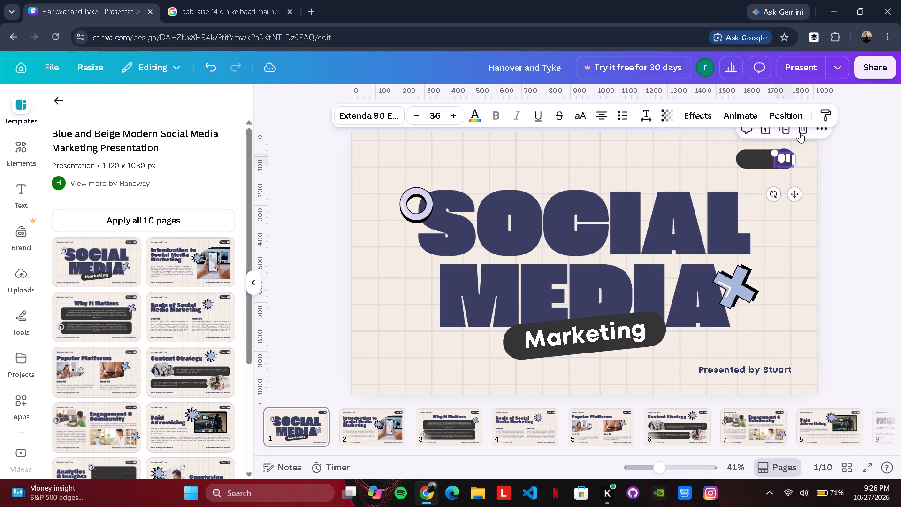
click(801, 131)
click(776, 157)
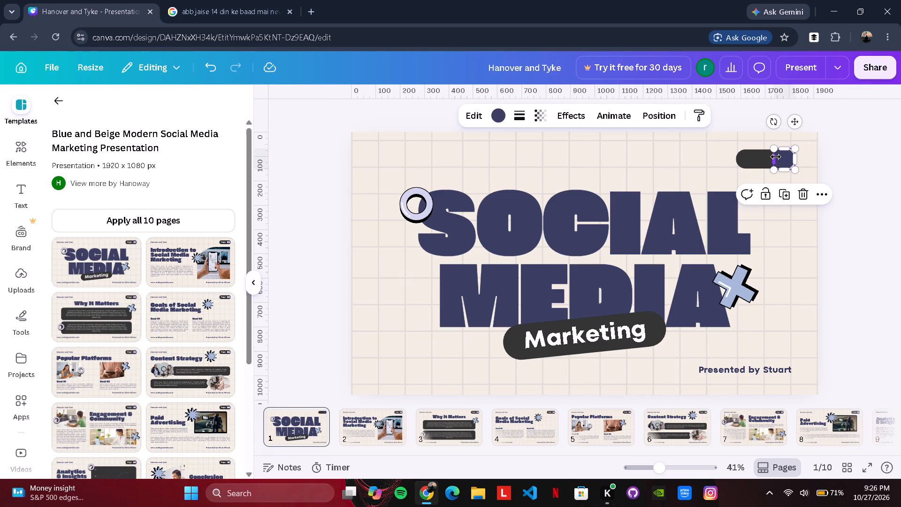
click(802, 193)
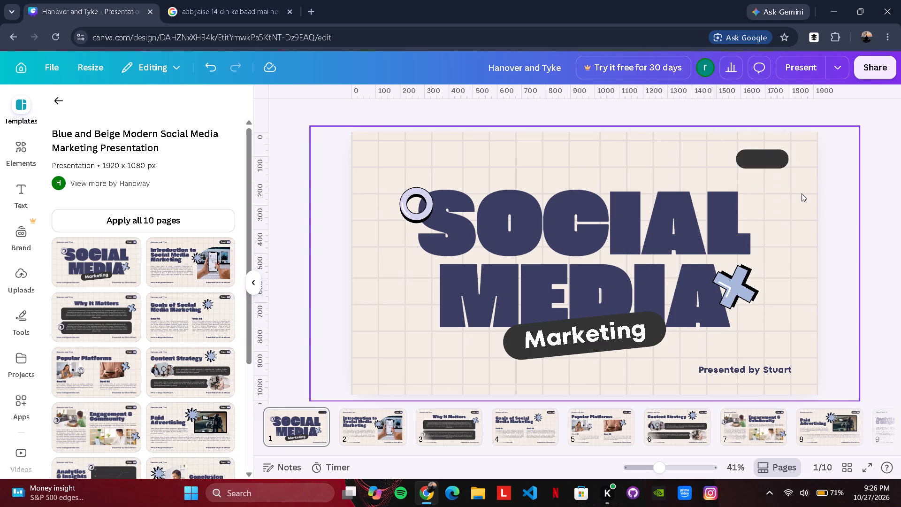
click(770, 159)
click(783, 194)
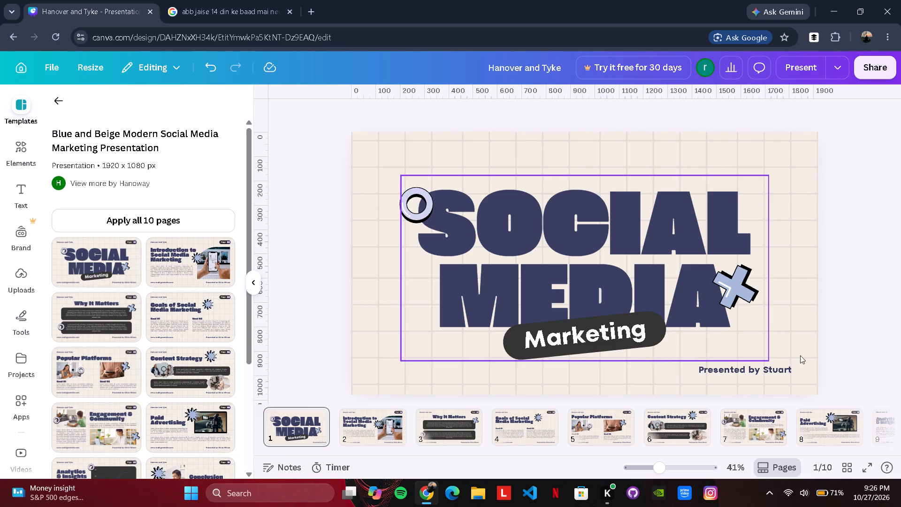
Go to slide 2 and delete its "Hanover and Tyke" text.
click(367, 437)
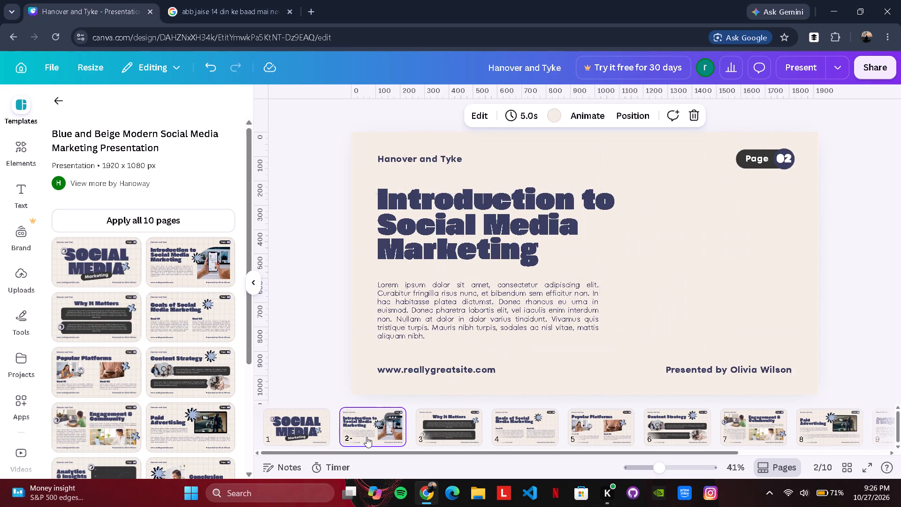
click(433, 162)
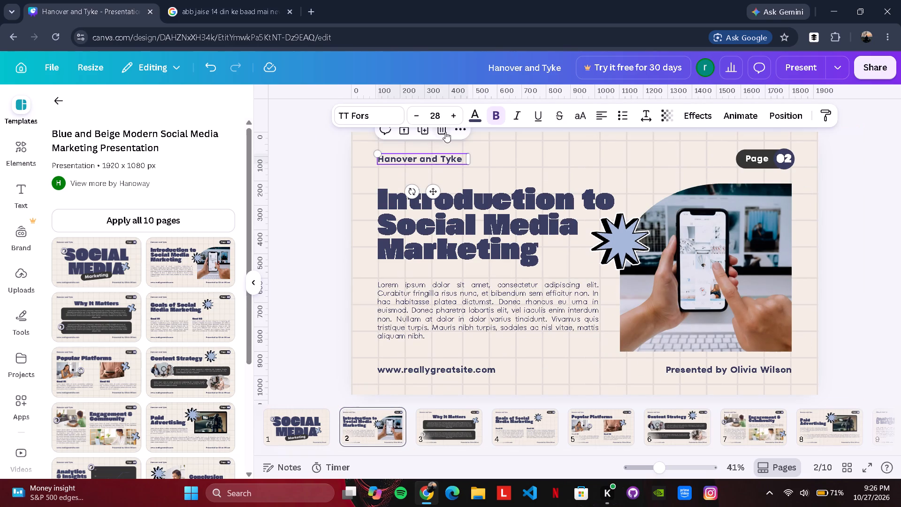
click(445, 131)
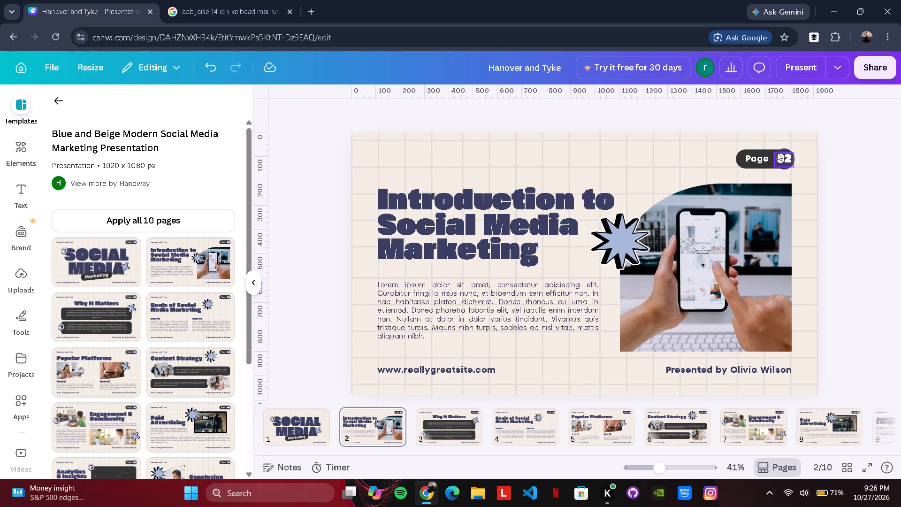
Delete the whole page number badge from slide 2, including the number, the "Page" label and both background shapes.
click(777, 153)
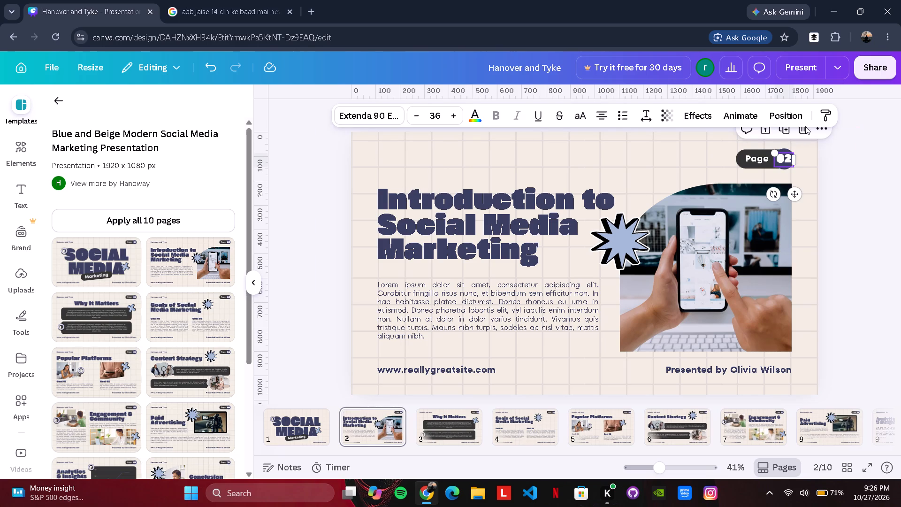
click(805, 130)
click(764, 154)
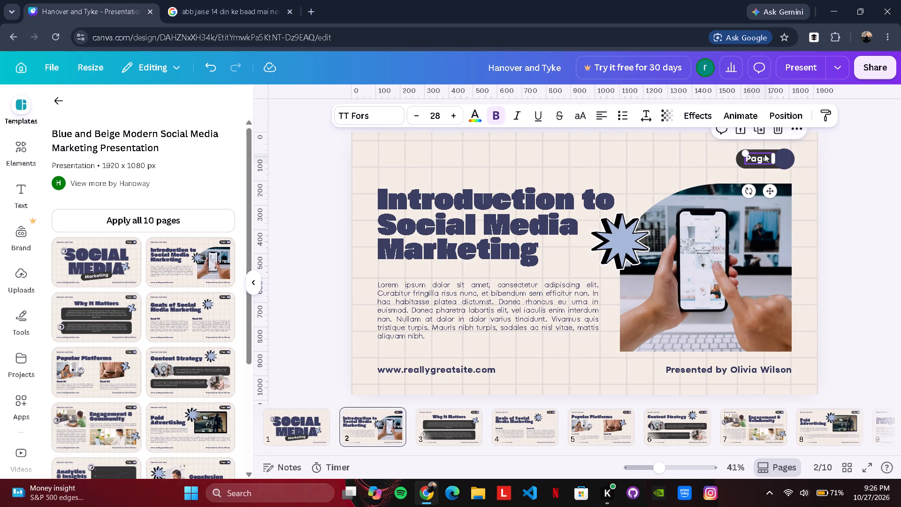
click(779, 133)
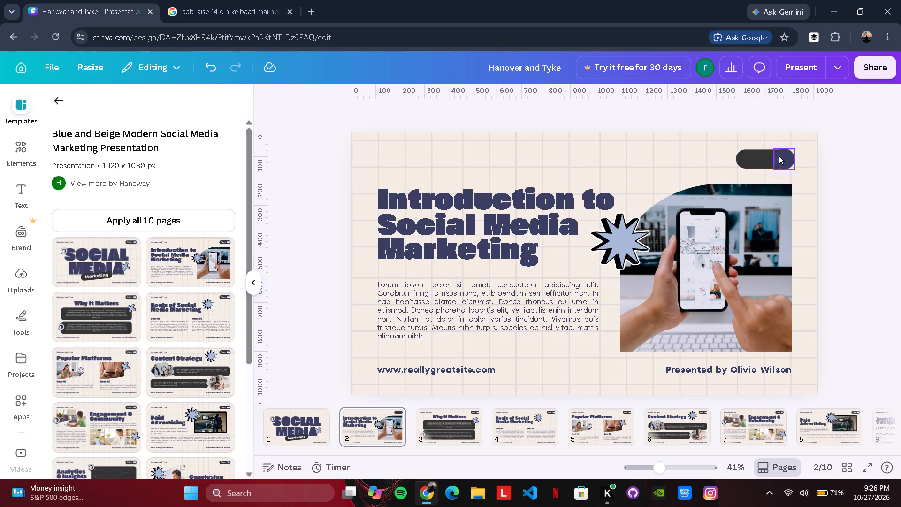
click(779, 156)
click(800, 194)
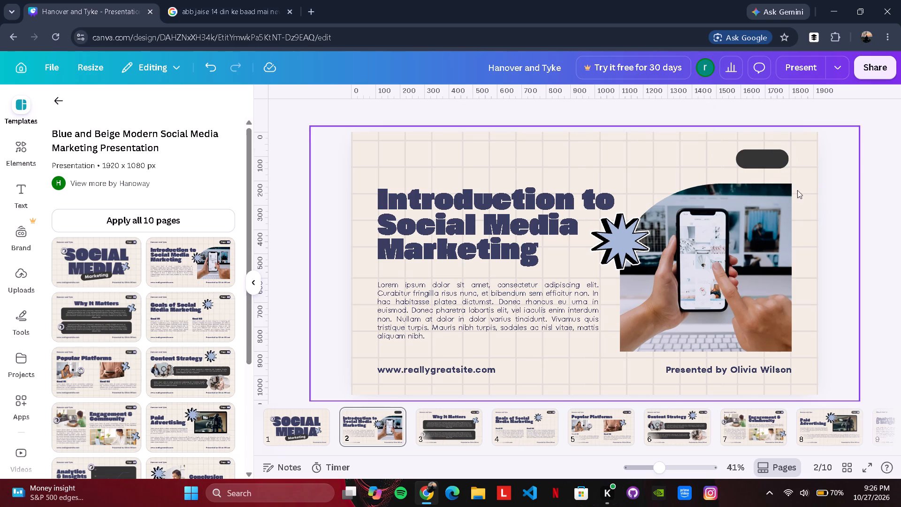
click(777, 164)
click(779, 198)
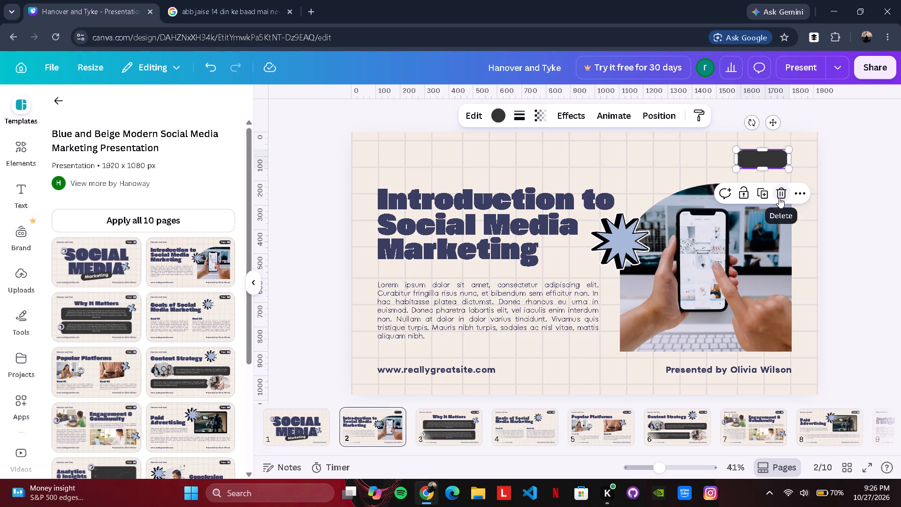
Delete the "Presented by" line and the website address from the bottom of slide 2.
click(777, 371)
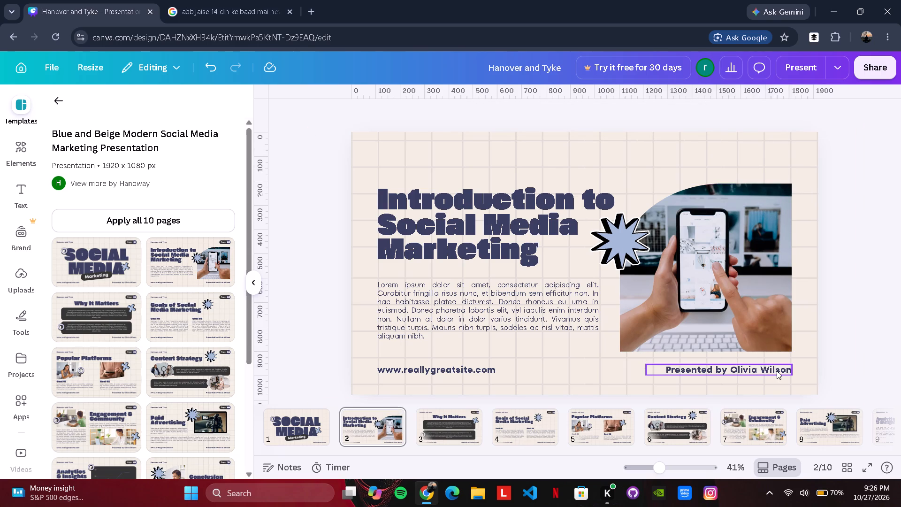
click(739, 342)
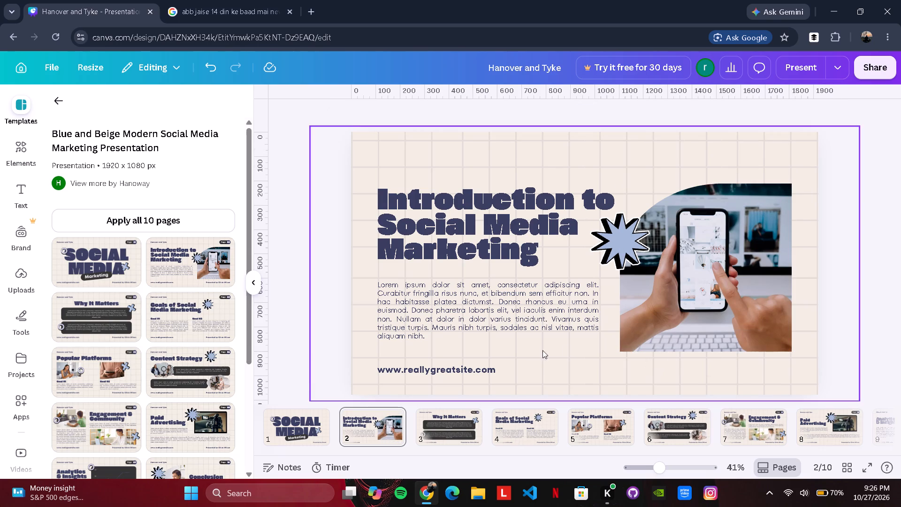
click(477, 367)
click(466, 342)
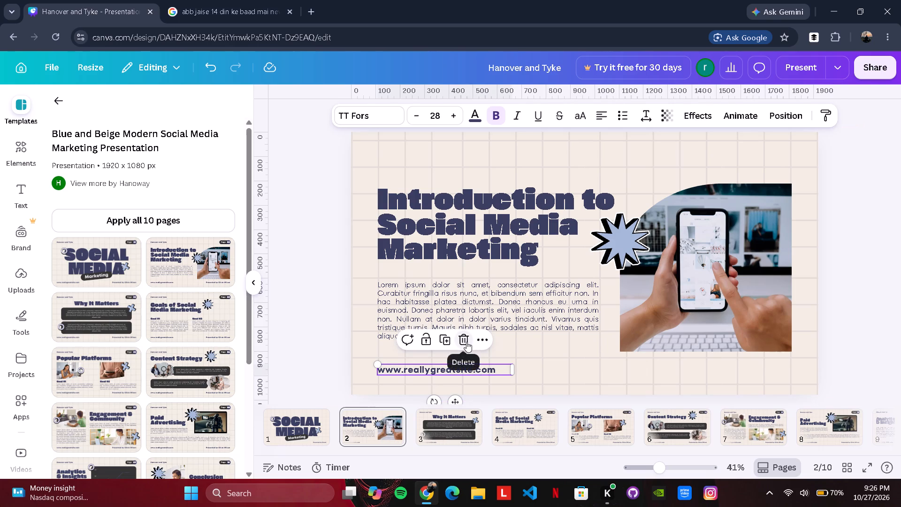
Replace slide 2's placeholder paragraph with "Social media marketing means engaging and encouraging social activites with other comsumer's for their daily need's.".
double_click(516, 321)
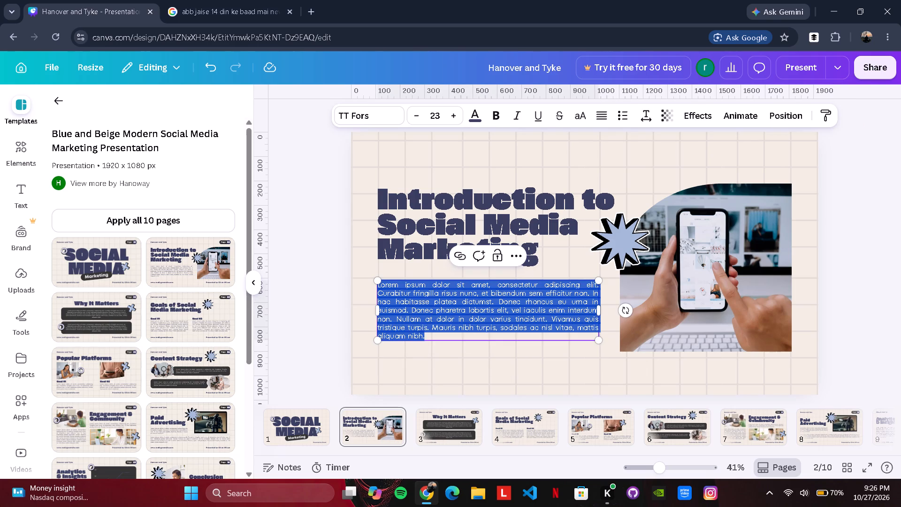
key(BackSpace)
text(Social media marketing means)
key(space)
text(engaging and encouraging social)
key(space)
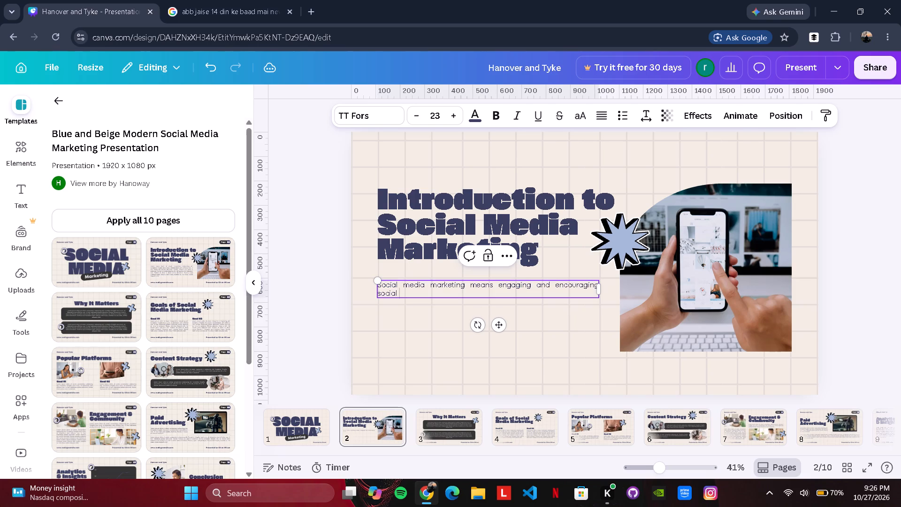
text(activites with other)
key(space)
text(comsumer)
text('s for thei)
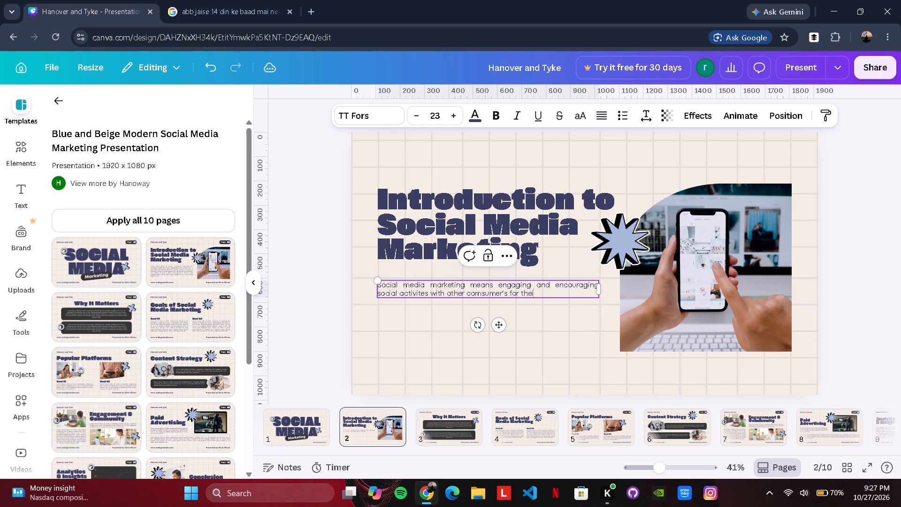
text(r)
key(space)
text(daily)
key(space)
text(need)
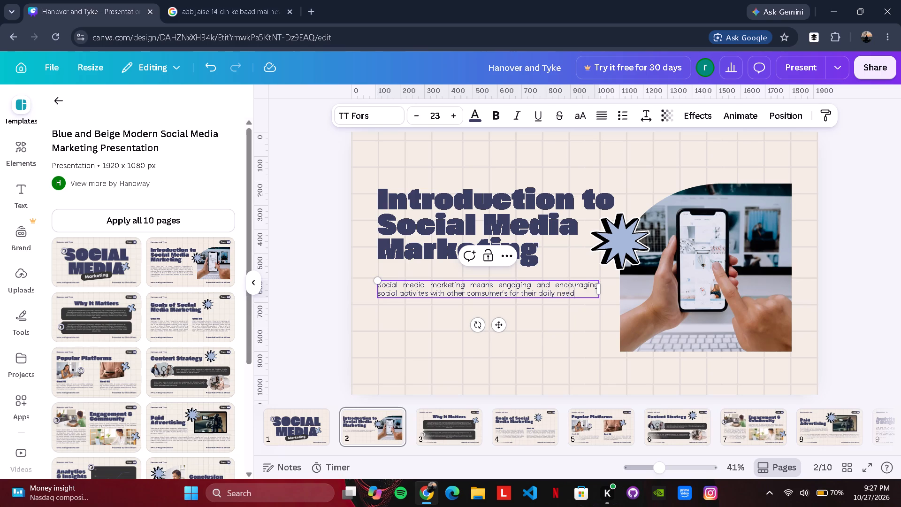
text('s)
key(period)
Continue slide 2's paragraph with "this is an particular form of marketing which refers to advertise,sell,buy any product".
text(this)
key(space)
text(is an particular form of)
key(space)
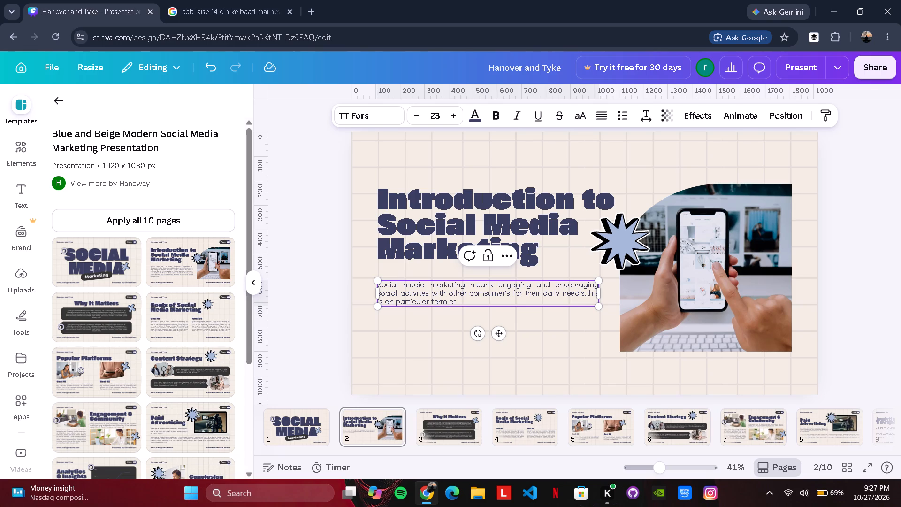
text(marketing which referr)
key(BackSpace)
key(s)
key(space)
text(to)
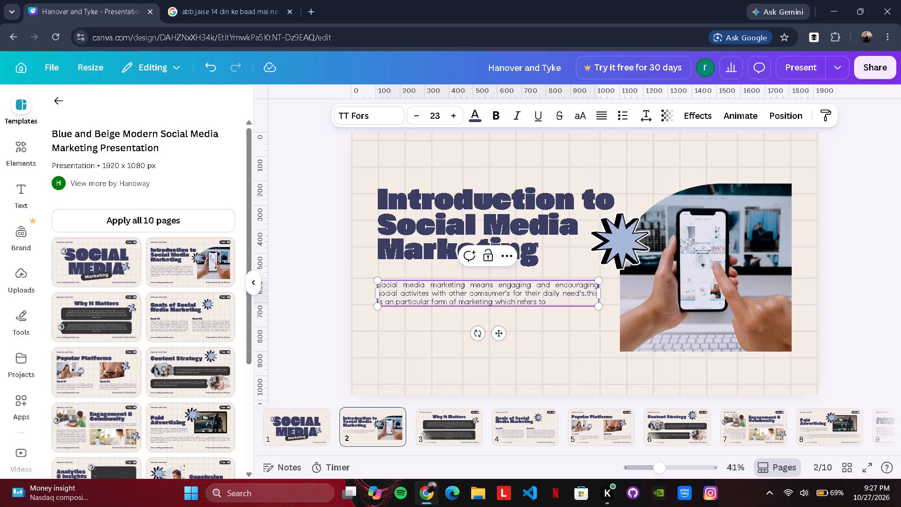
key(space)
text(advertise)
text(,sell,buyy)
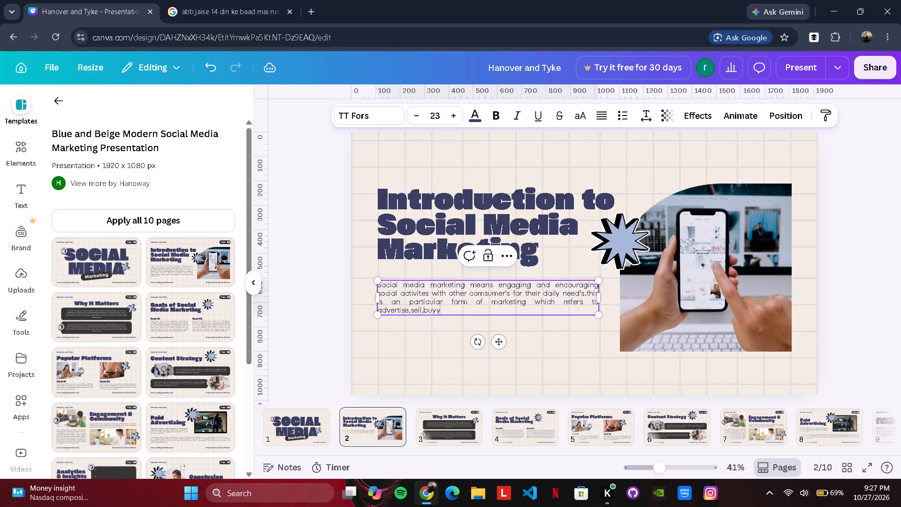
key(BackSpace)
key(space)
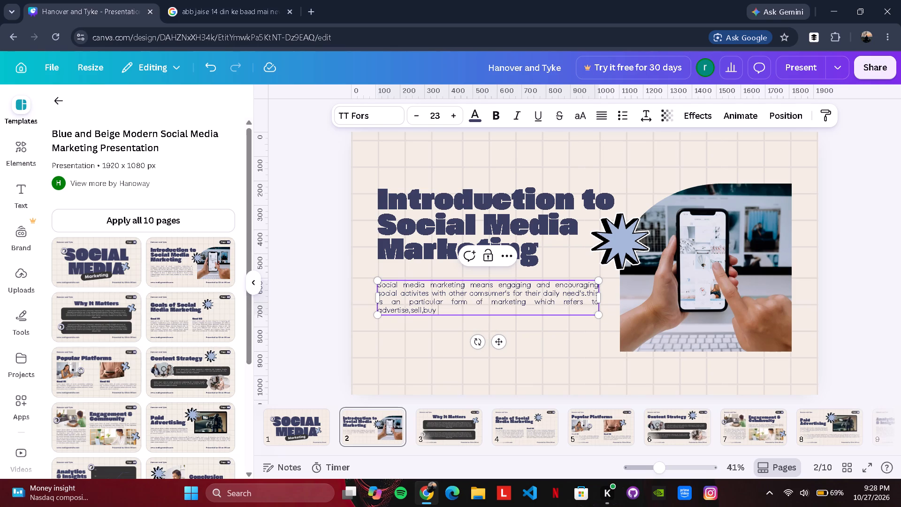
text(any)
key(space)
text(pr)
text(oducti)
key(BackSpace)
Extend slide 2's paragraph with "by posting about the particular product on an social media platform".
key(space)
text(by)
key(space)
text(posting about)
key(space)
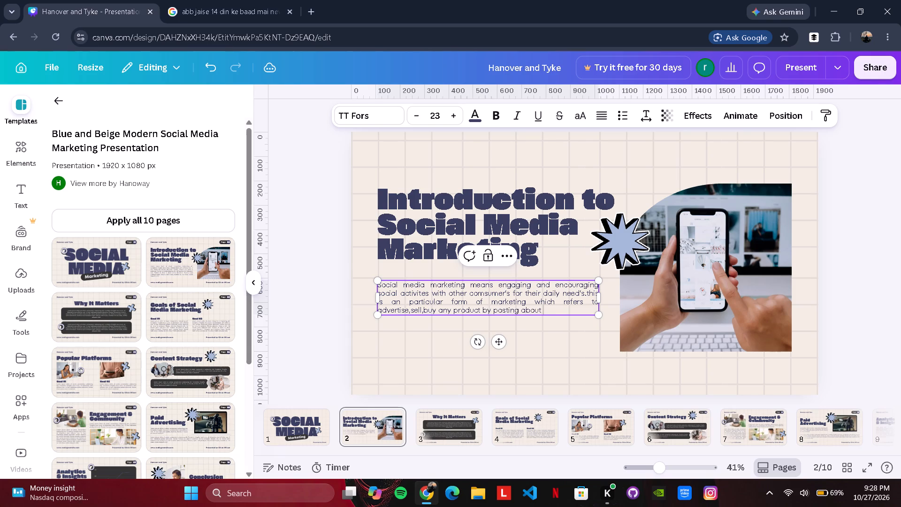
key(a)
key(BackSpace)
text(the)
key(space)
text(ps)
key(BackSpace)
text(articular)
key(space)
text(produc)
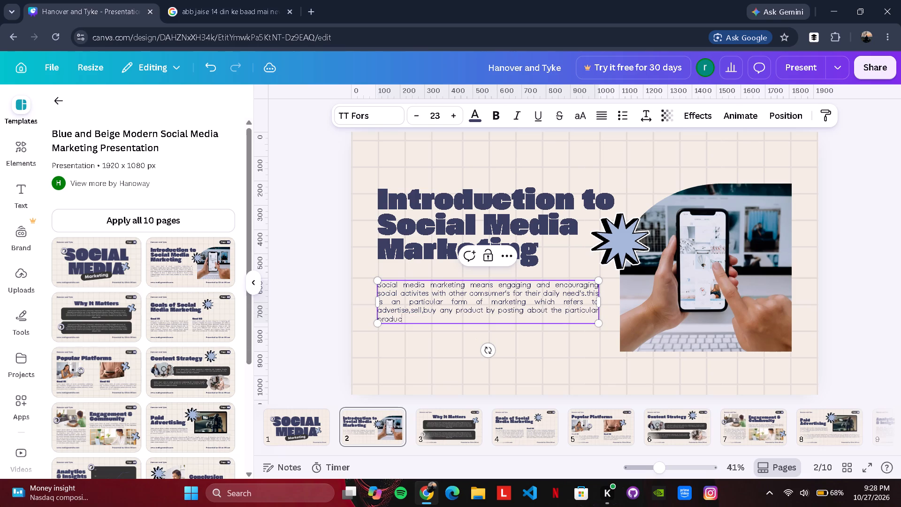
key(BackSpace)
text(ct)
key(space)
text(on an social;)
key(BackSpace)
key(space)
text(media)
key(space)
text(platform)
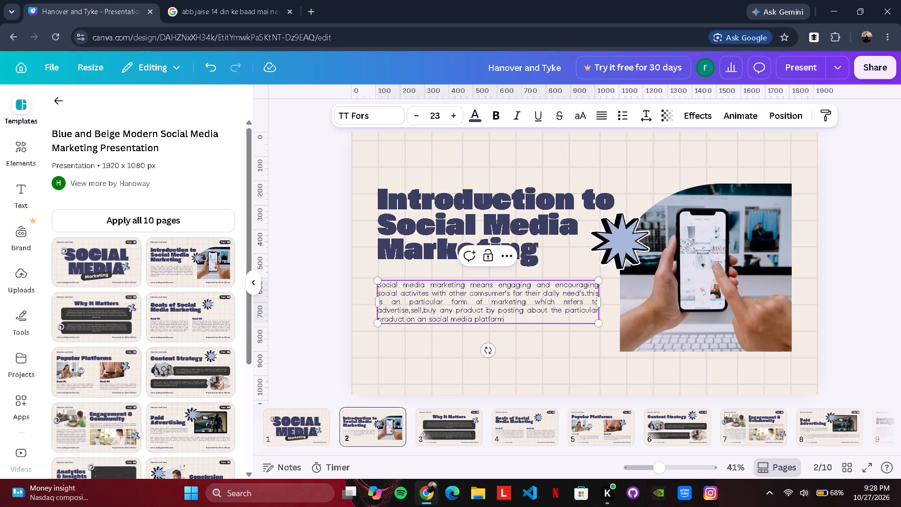
Finish slide 2's paragraph with "on which all other(customer's) see's thatparticular product advertisement and check details about itself.".
key(space)
text(on which a)
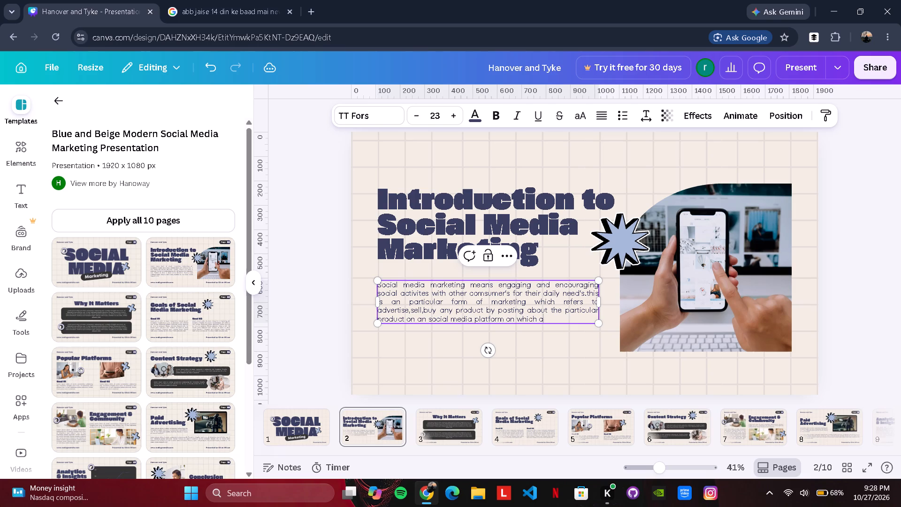
text(ll other)
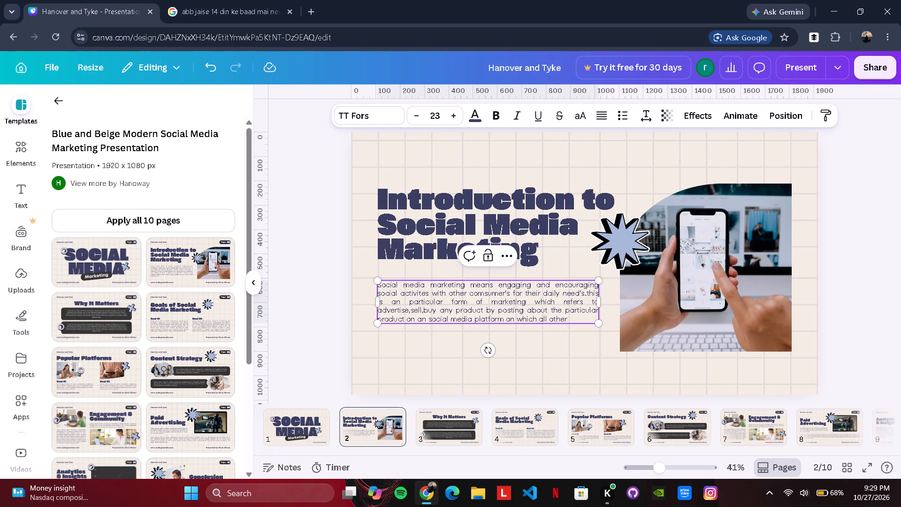
key(shift+parenleft)
key(c)
key(BackSpace)
key(c)
text(ustomer's)
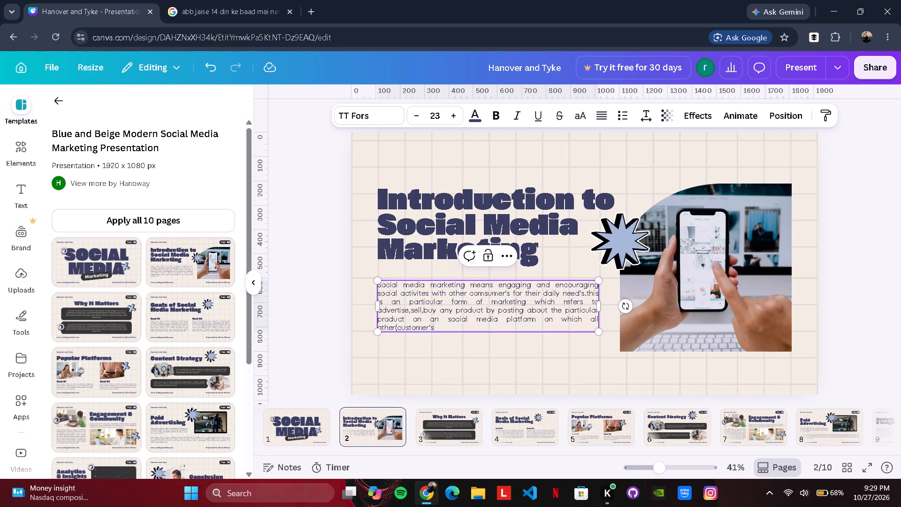
key(shift+parenright)
key(space)
text(see's thatn)
key(space)
key(BackSpace)
key(BackSpace)
text(particular)
key(space)
text(productm)
key(BackSpace)
key(space)
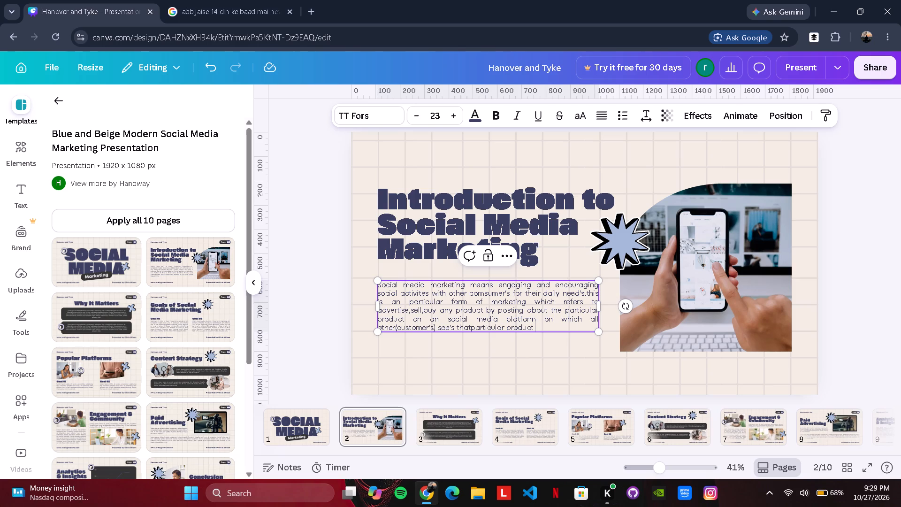
text(ad)
text(ve)
text(rtisement)
key(space)
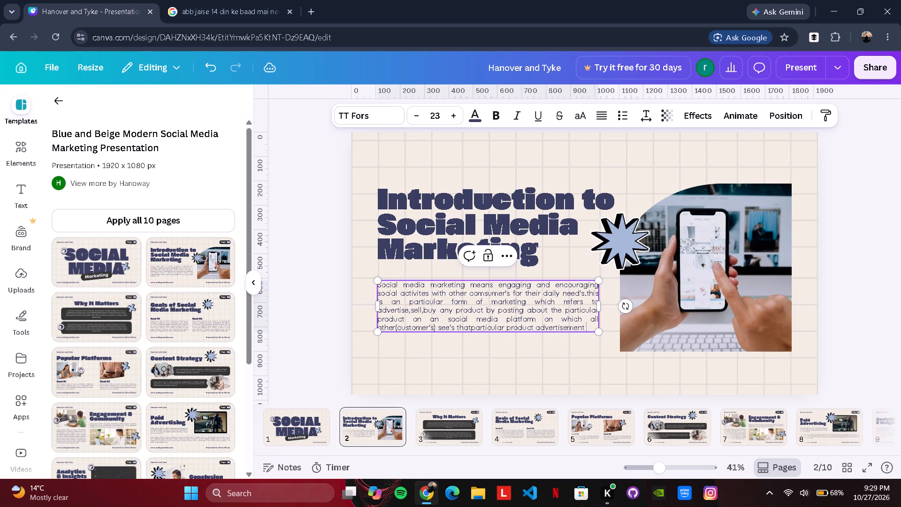
text(and)
key(space)
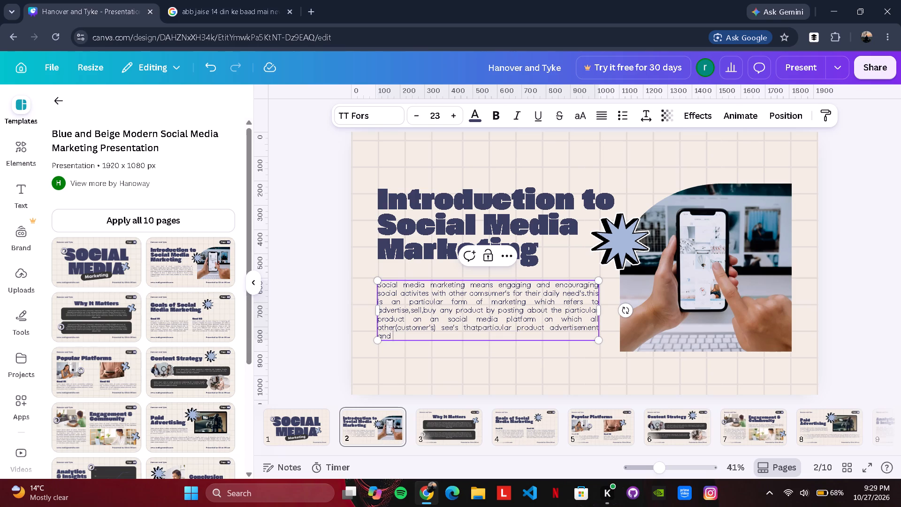
text(check details about itself)
key(period)
Go to slide 3 and delete its "Hanover and Tyke" text.
click(432, 427)
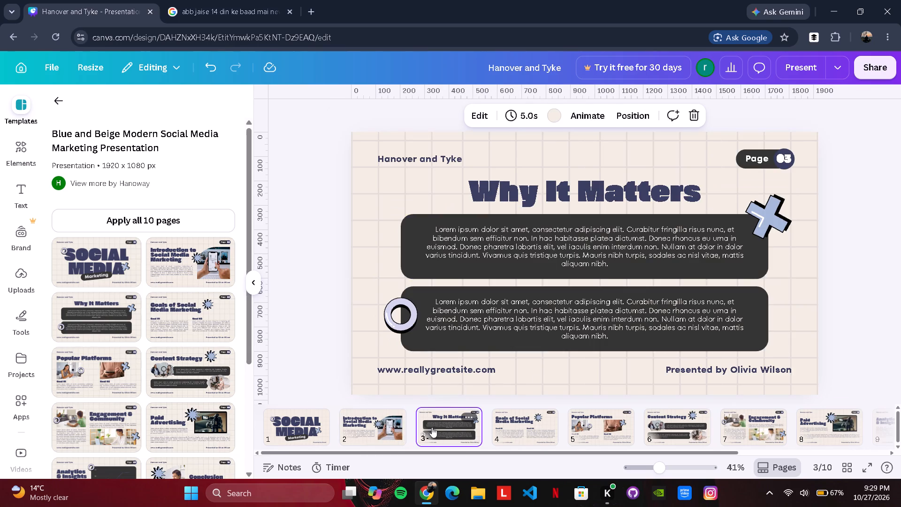
click(433, 161)
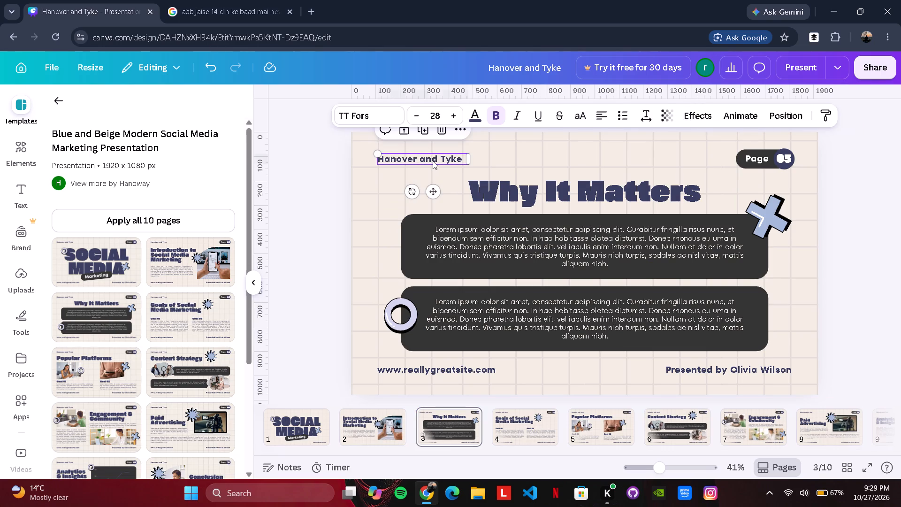
click(443, 132)
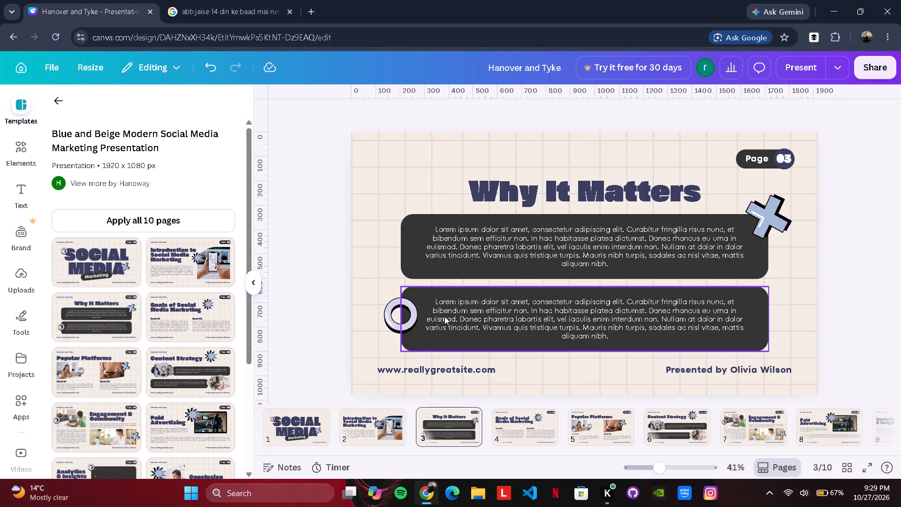
Delete the website address and the "Presented by" line from the bottom of slide 3.
click(443, 369)
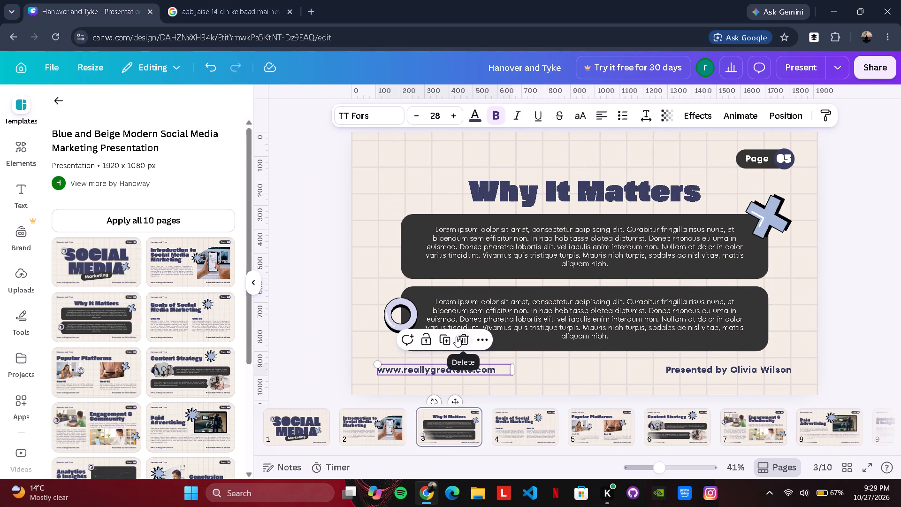
click(456, 337)
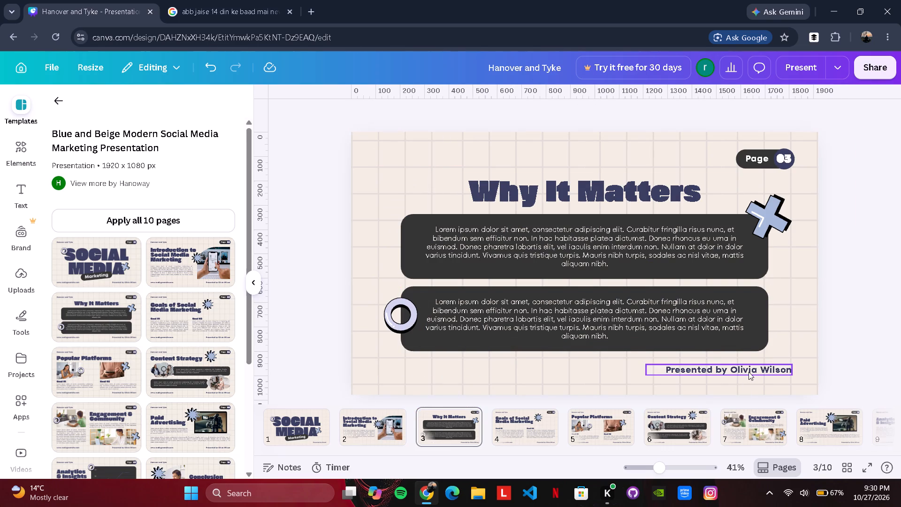
click(748, 372)
click(741, 337)
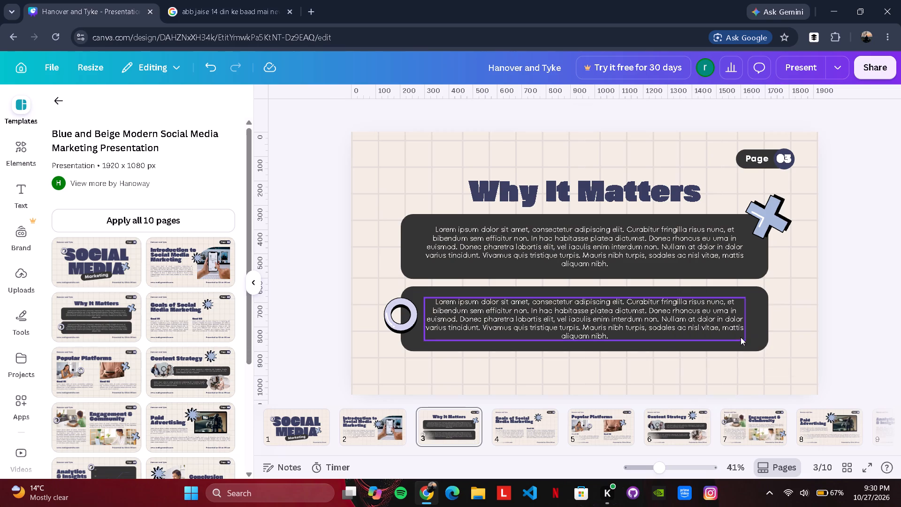
Delete the page-number badge from slide 3: the "Page" text, the circle, the number and the dark pill shape.
click(753, 157)
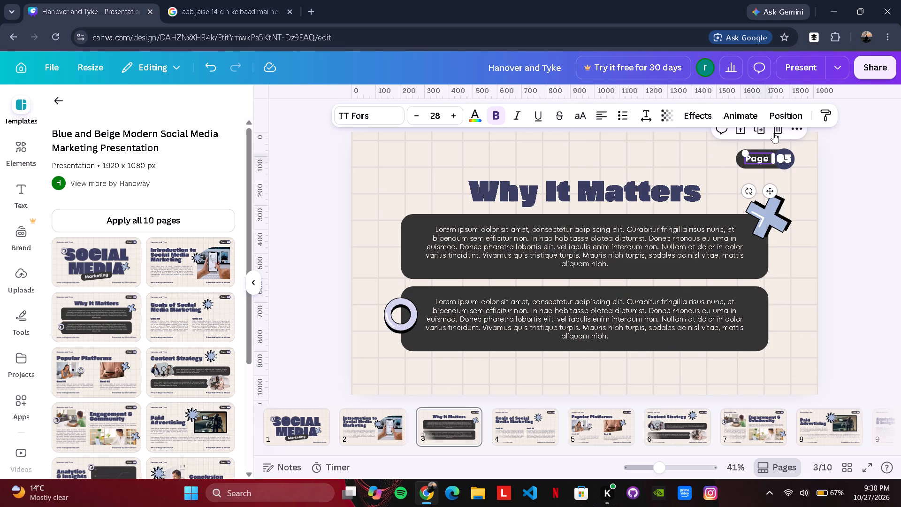
click(781, 131)
click(783, 149)
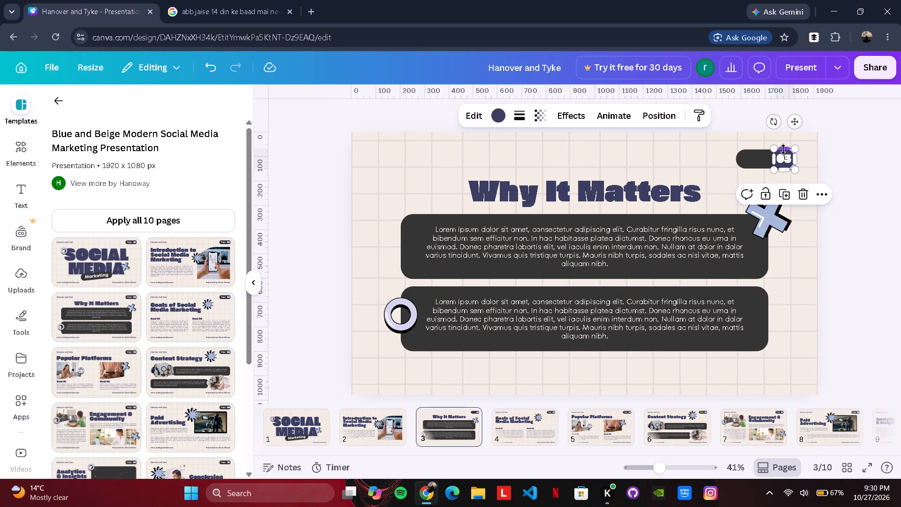
click(803, 195)
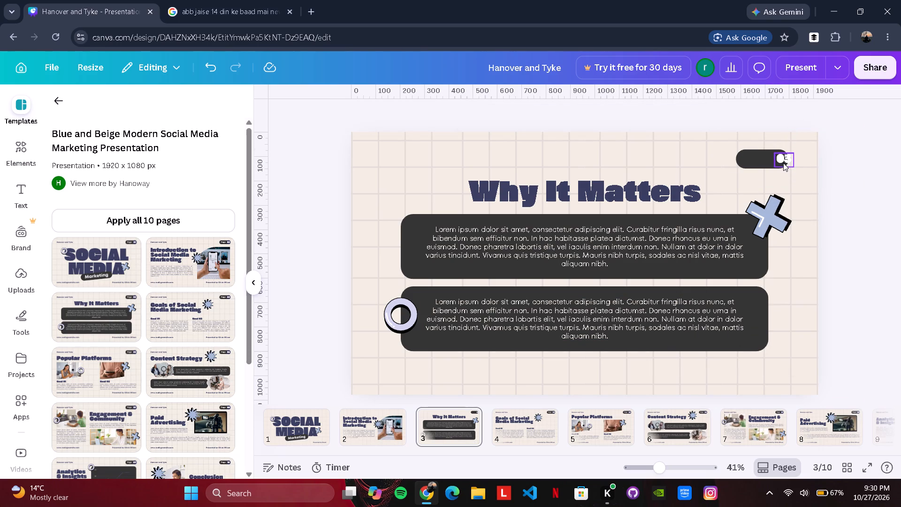
click(784, 162)
click(797, 136)
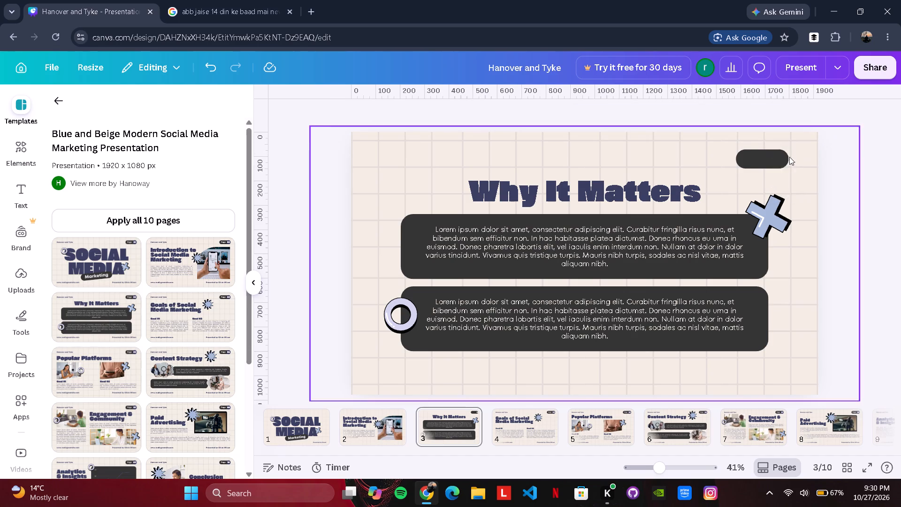
click(772, 155)
click(778, 194)
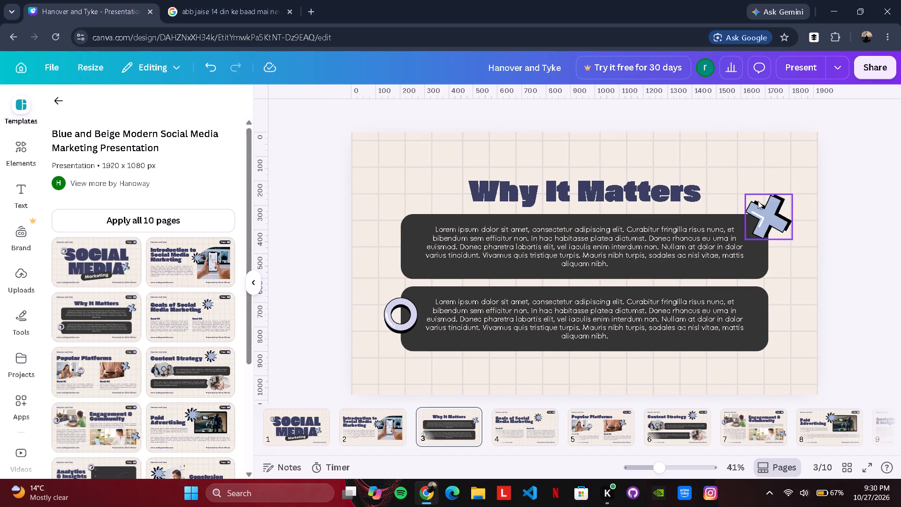
Replace slide 3's first placeholder paragraph with "It matter's because it help's alot to consumer's to get an needed product".
double_click(623, 247)
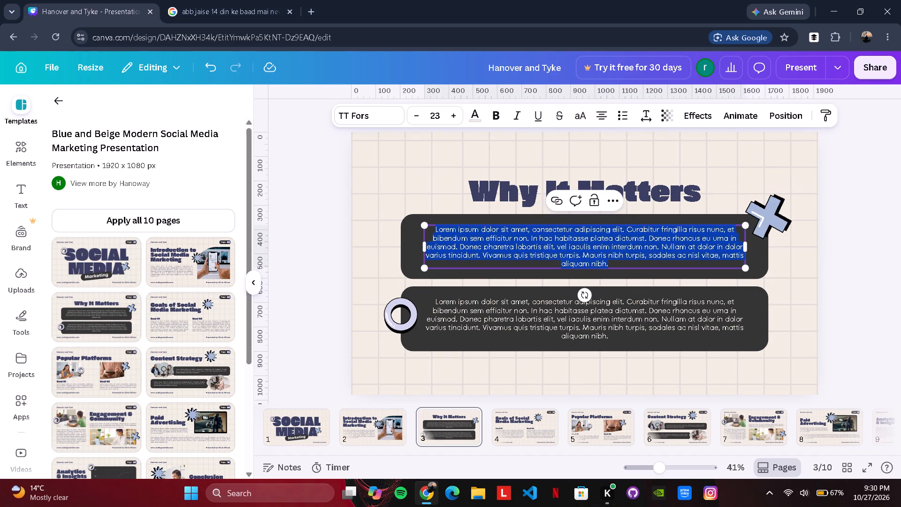
key(BackSpace)
text(It matter)
text('s because)
key(space)
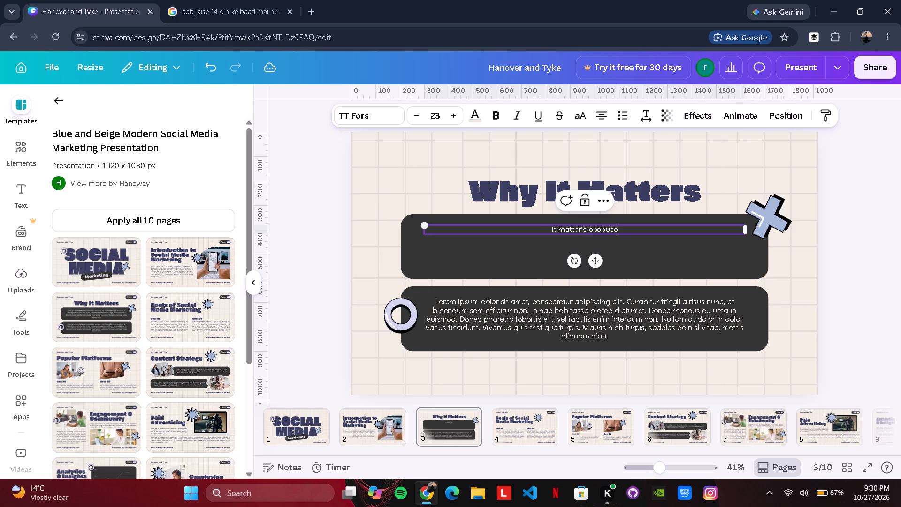
text(it help)
text('s a)
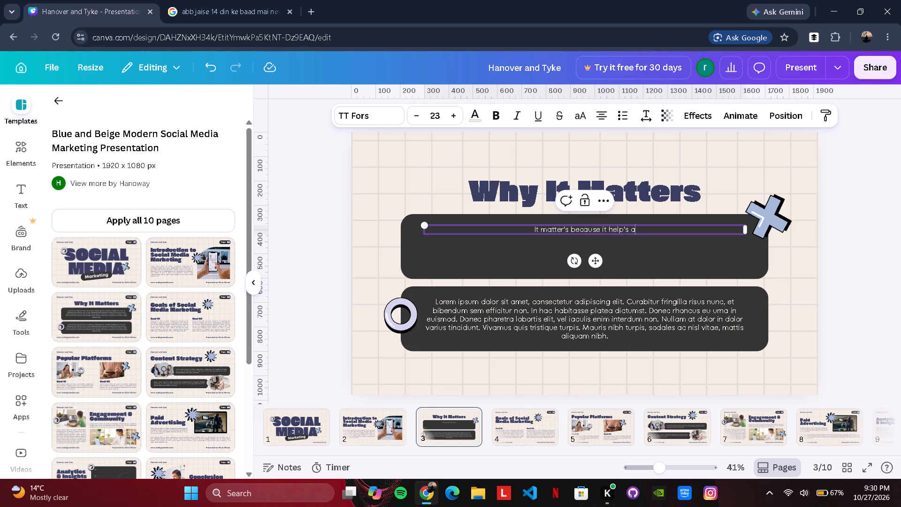
text(lot)
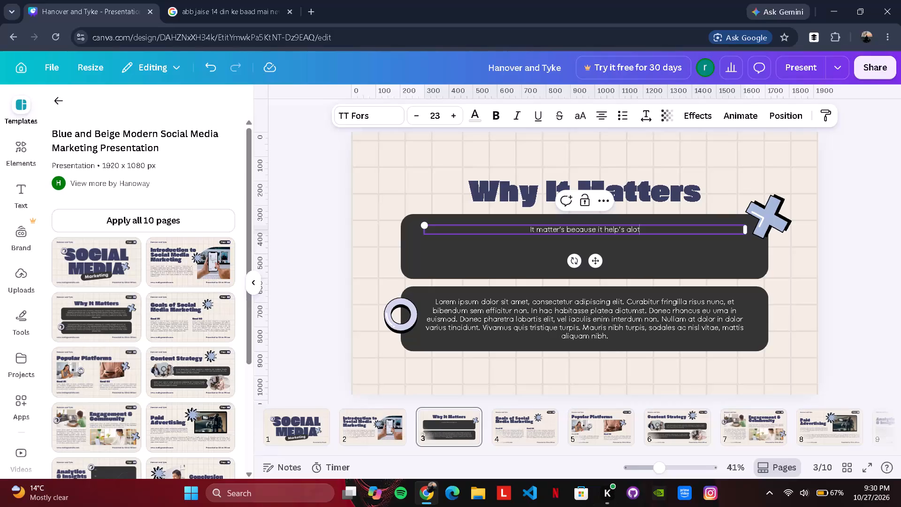
key(space)
text(to)
key(space)
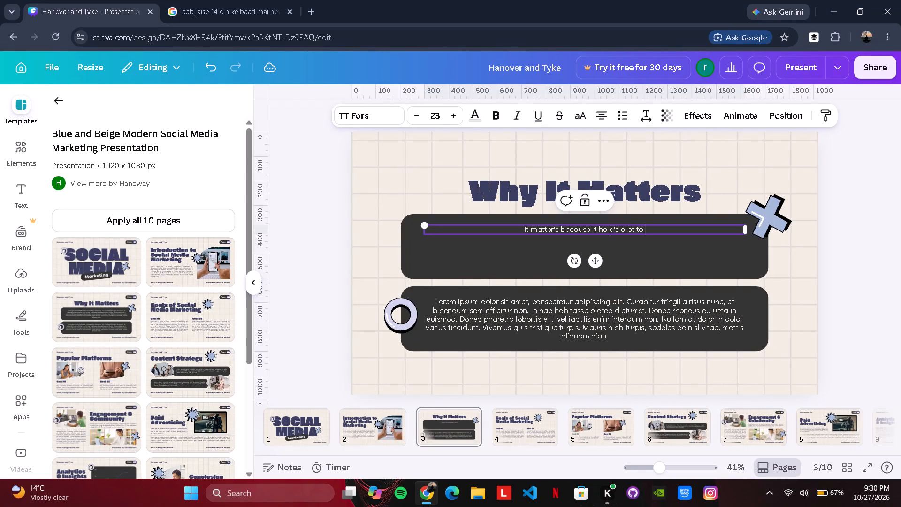
text(consumer's to get an)
key(space)
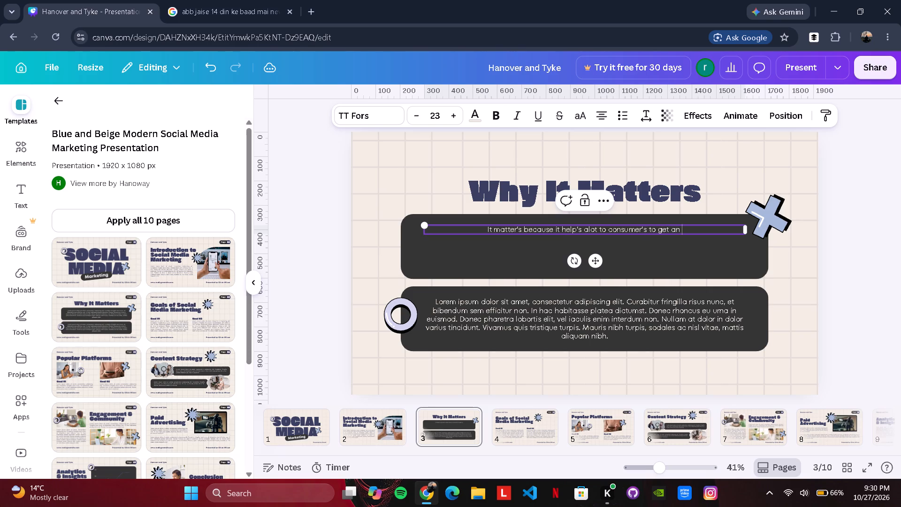
text(needed proc)
key(BackSpace)
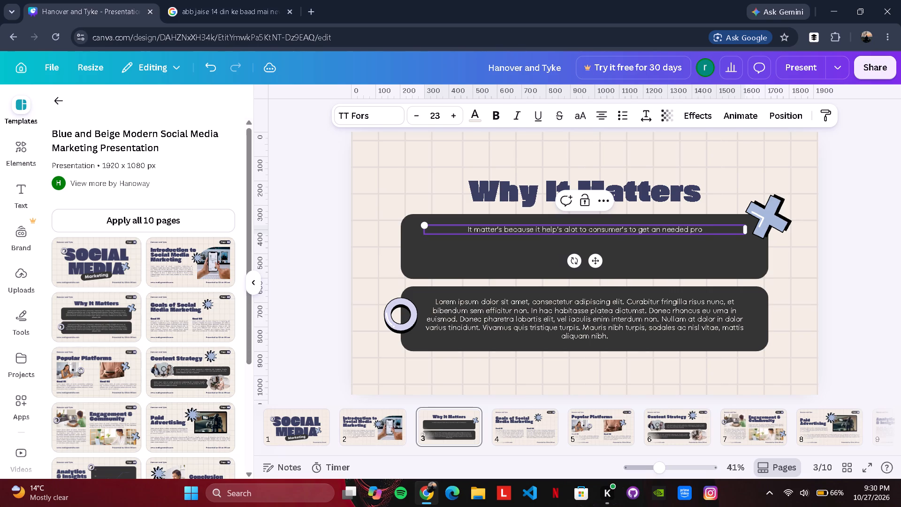
text(duct)
key(space)
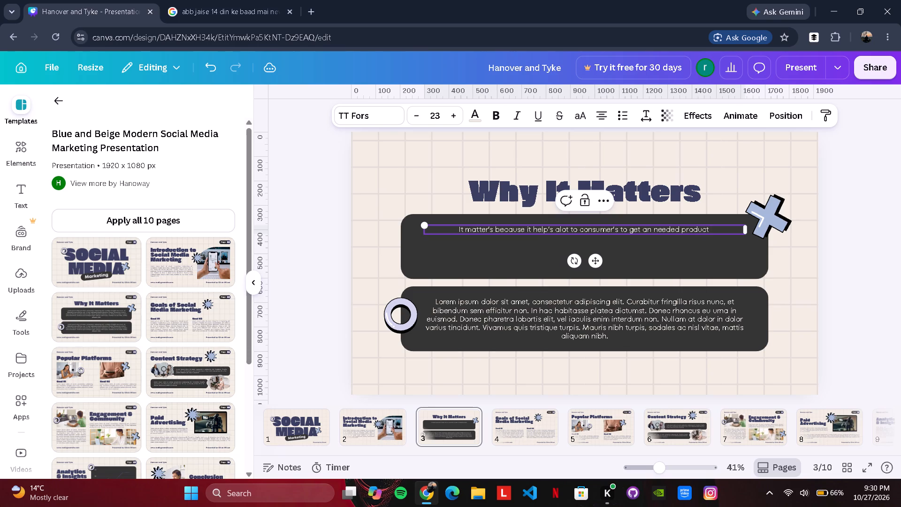
Continue the first paragraph with "online because sometime's an particular needed item is not available offline stores which may cause in un satisfactrion".
text(online because sometime)
text('s)
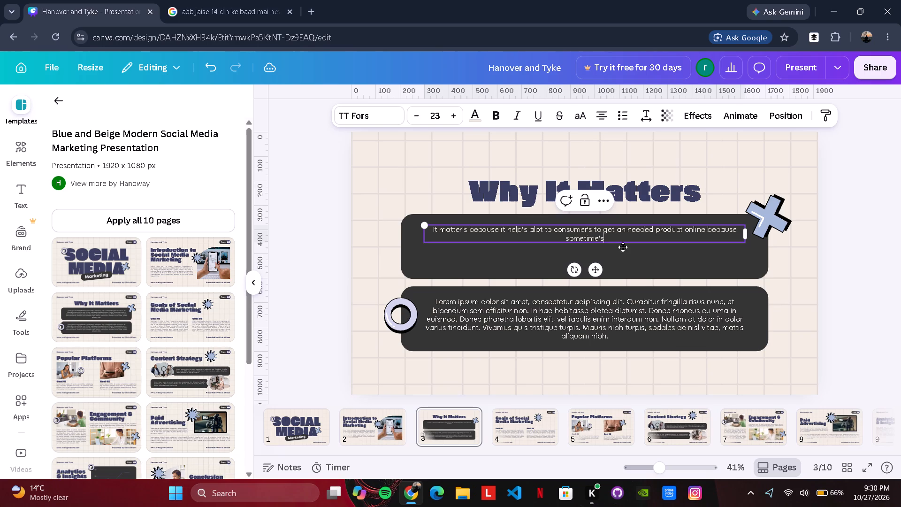
key(space)
text(an particular needed item is not)
key(space)
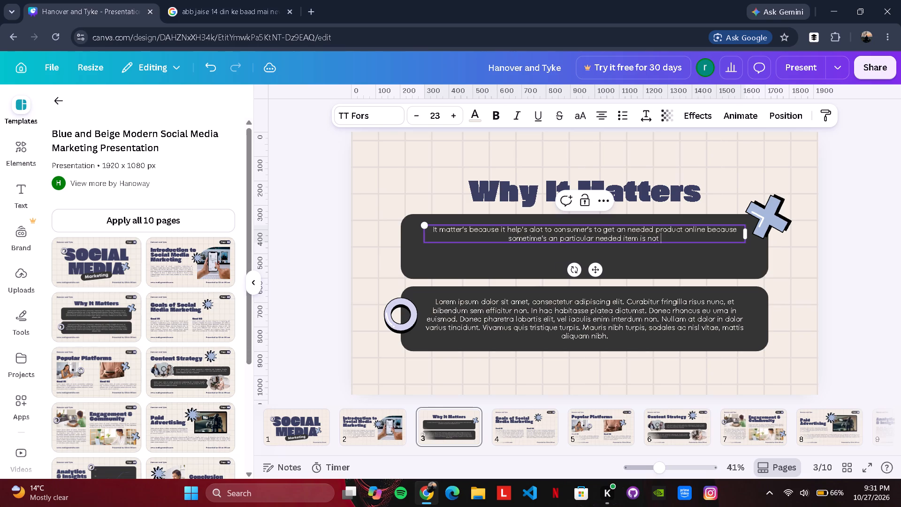
text(available)
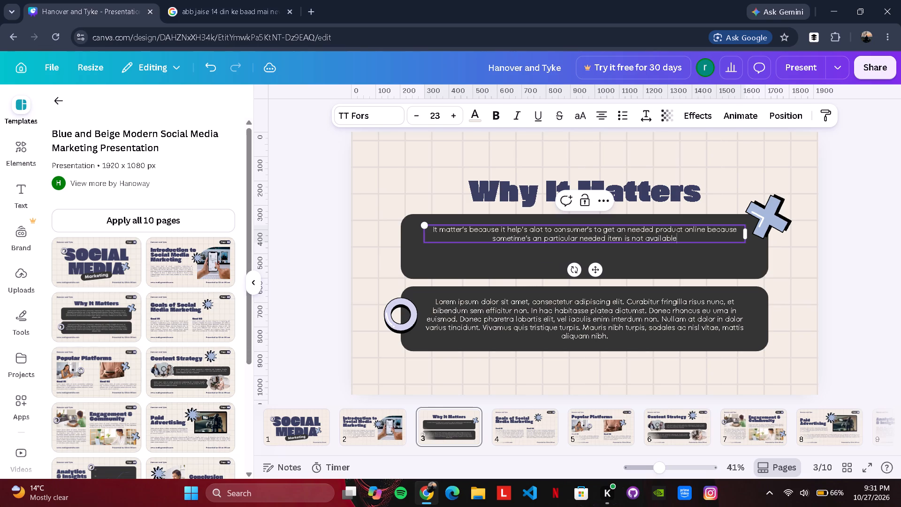
key(space)
text(offline stores)
key(space)
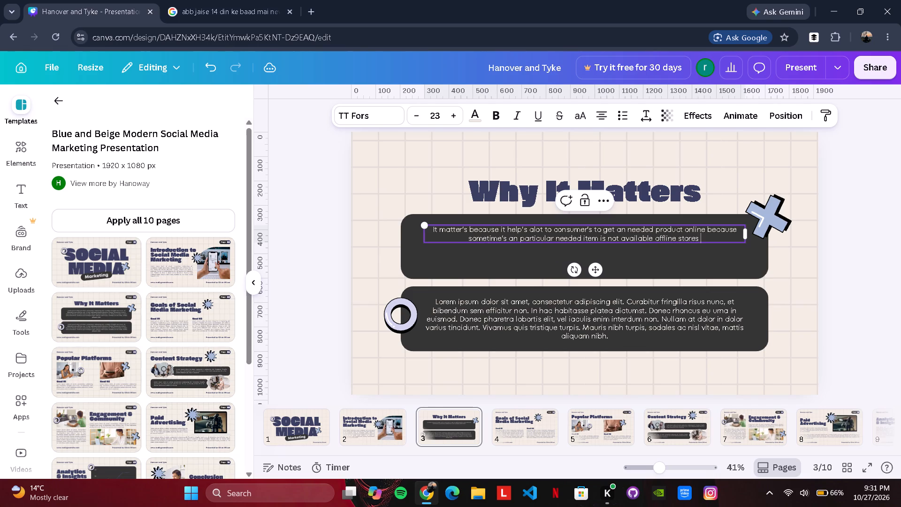
text(which may cause)
key(space)
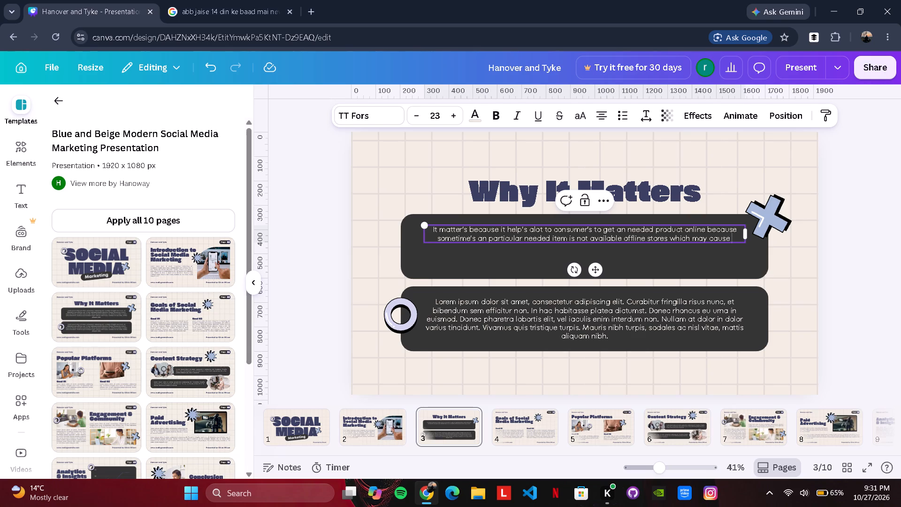
text(in)
key(space)
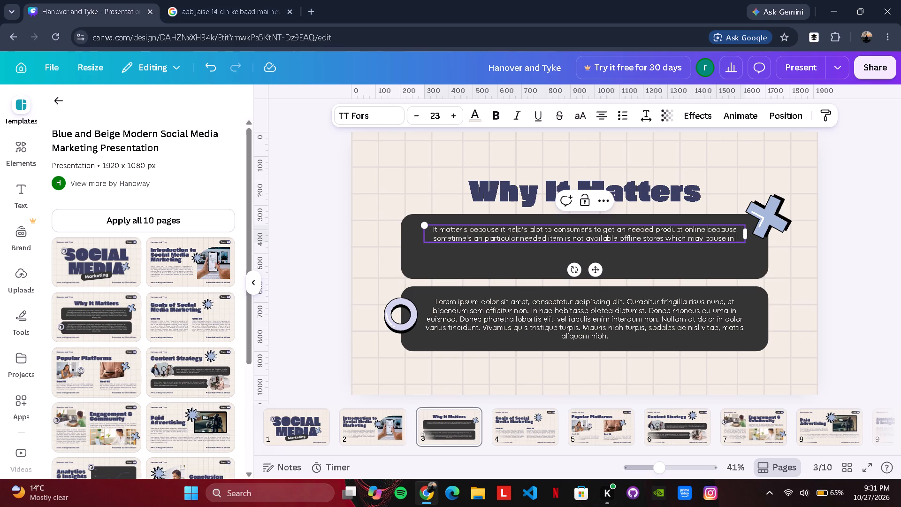
text(un satisfactrion)
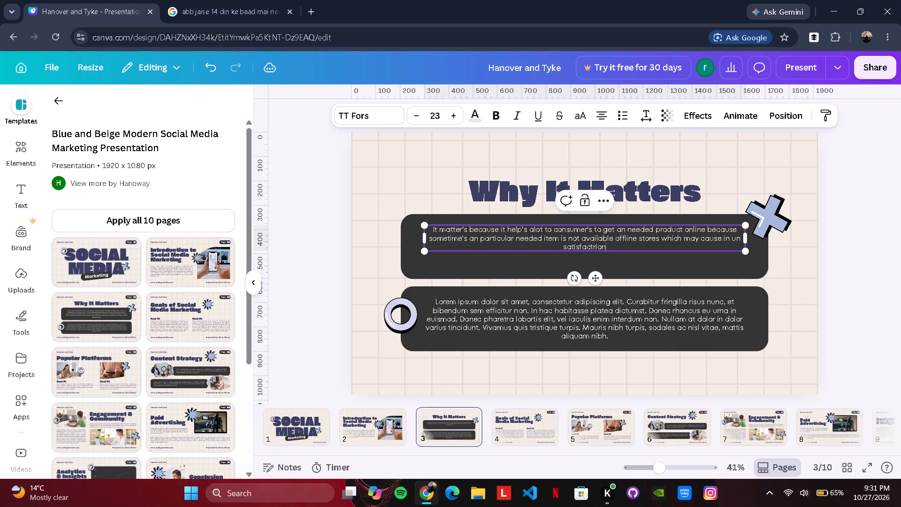
Correct the misspelled ending of slide 3's first paragraph to the single word "unsatisfaction".
key(Left)
key(Left)
key(BackSpace)
key(BackSpace)
key(i)
key(Right)
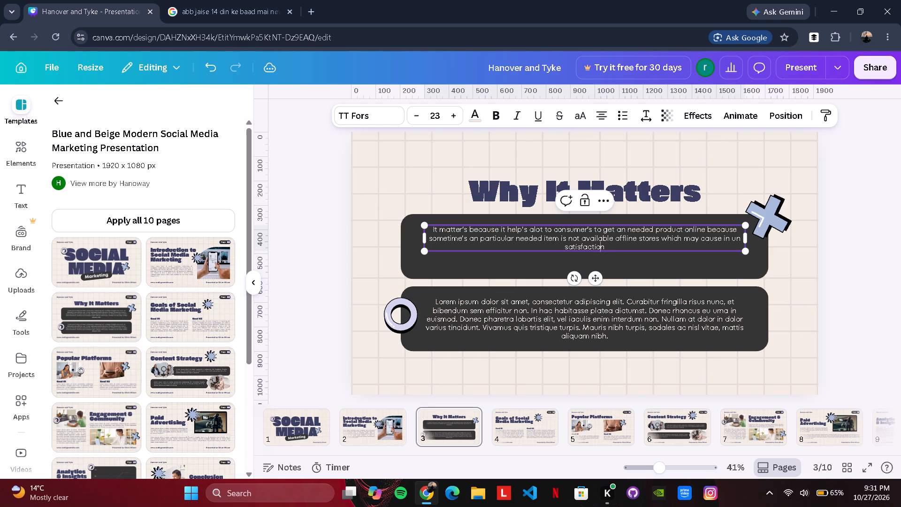
key(Right)
key(Left)
key(Left)
key(Left)
key(Left)
key(Left)
key(Left)
key(Left)
key(Left)
key(Left)
key(Left)
key(Left)
key(Left)
key(BackSpace)
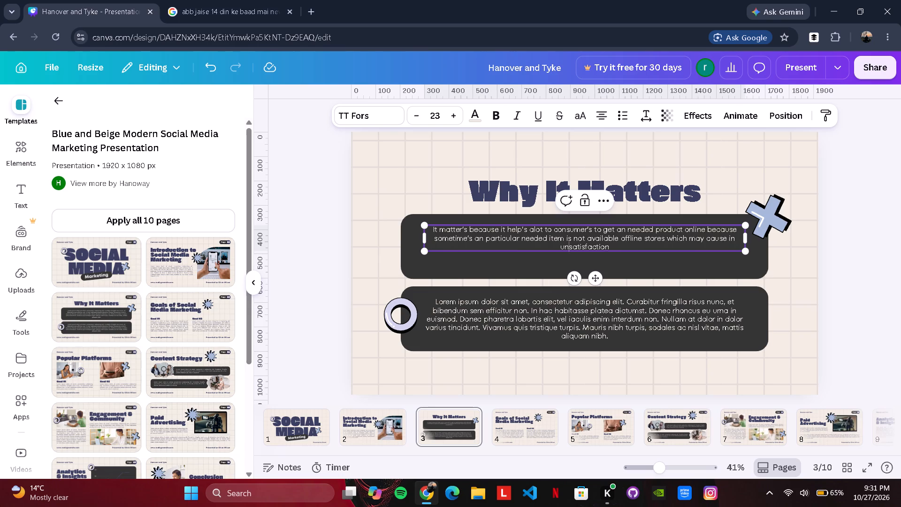
key(Right)
key(Right)
key(Right)
key(Right)
key(Right)
key(Right)
key(Right)
key(Right)
key(Right)
key(Right)
key(Right)
key(Right)
key(Right)
Extend slide 3's first paragraph with ".so,online marketing is best for those consumer's who want's to".
text(.so,)
text(online)
key(space)
text(marketing is best for)
key(space)
text(those consumer)
text('s)
key(space)
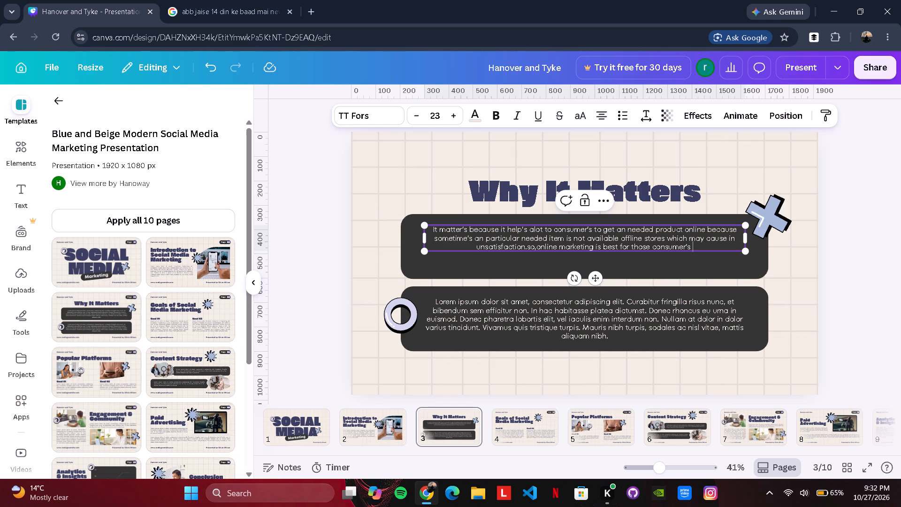
text(who)
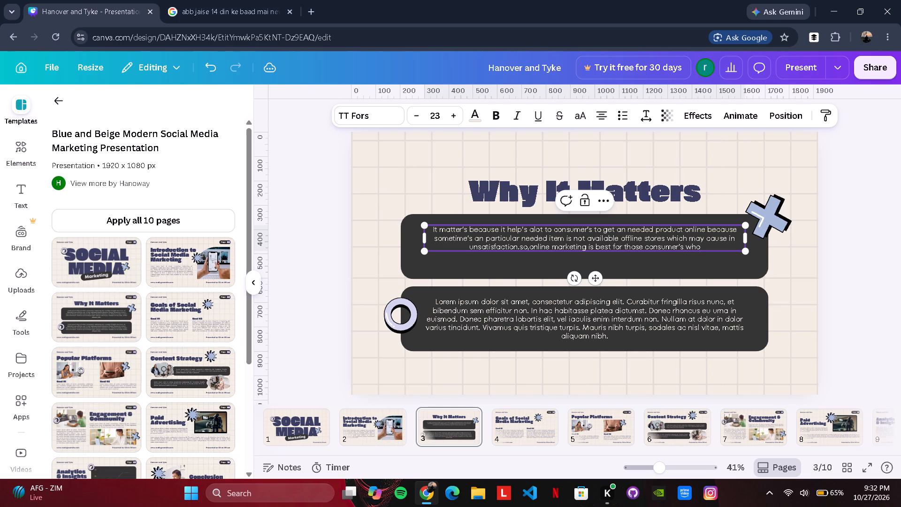
key(space)
text(wan)
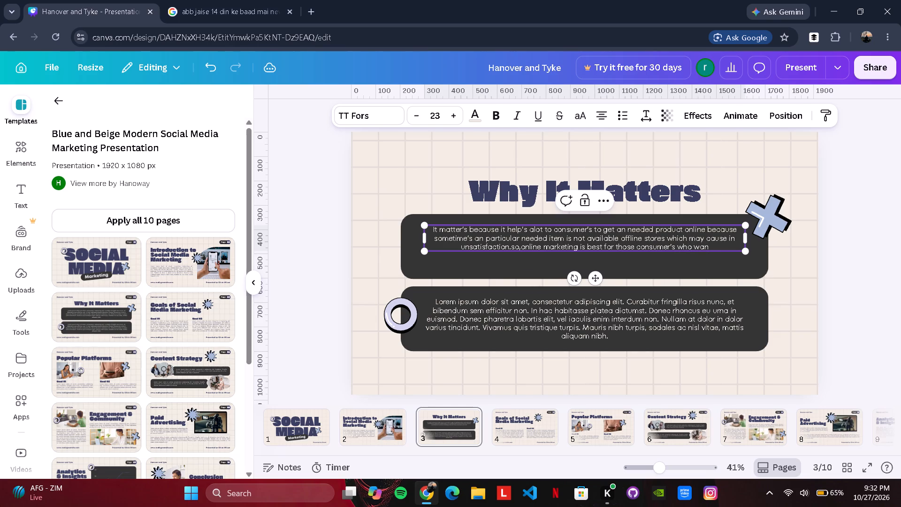
text(t)
key(space)
key(BackSpace)
text('s)
key(space)
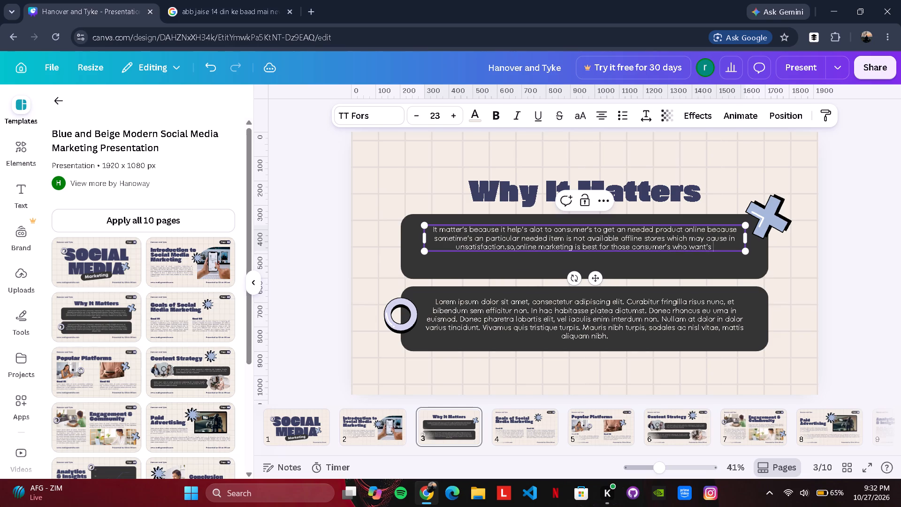
text(to)
key(space)
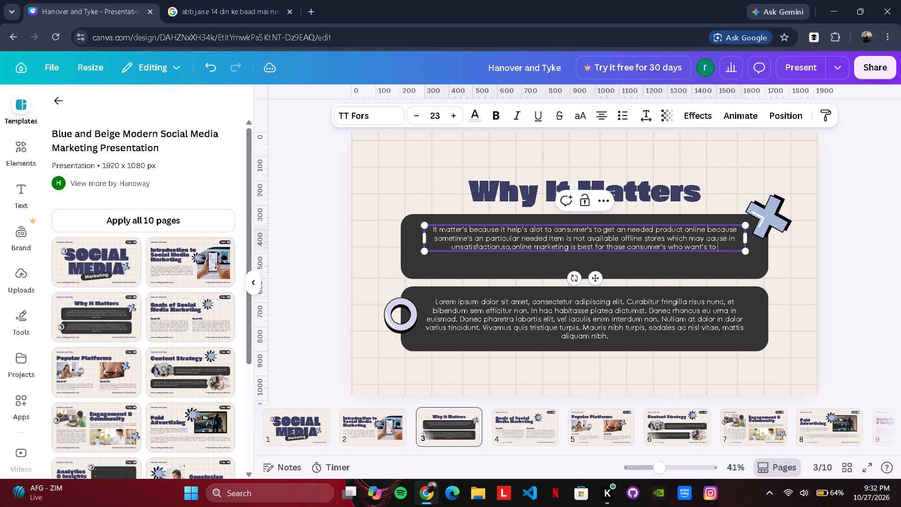
Finish slide 3's first paragraph with "get order while sitting at home .".
text(get oe)
key(BackSpace)
text(rder while siiitin)
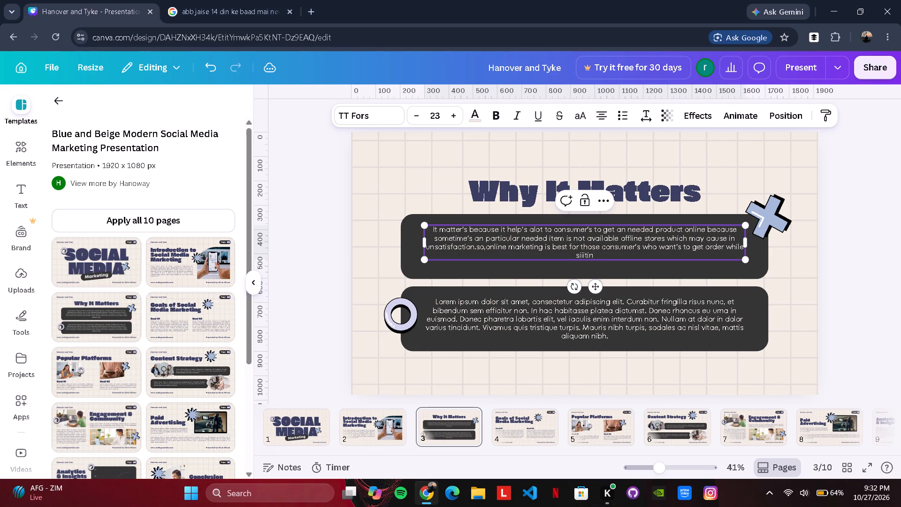
key(BackSpace)
key(BackSpace)
key(BackSpace)
key(BackSpace)
key(BackSpace)
text(tting at home)
key(space)
key(period)
Replace slide 3's second placeholder paragraph with text beginning "only need to explore online and".
double_click(556, 323)
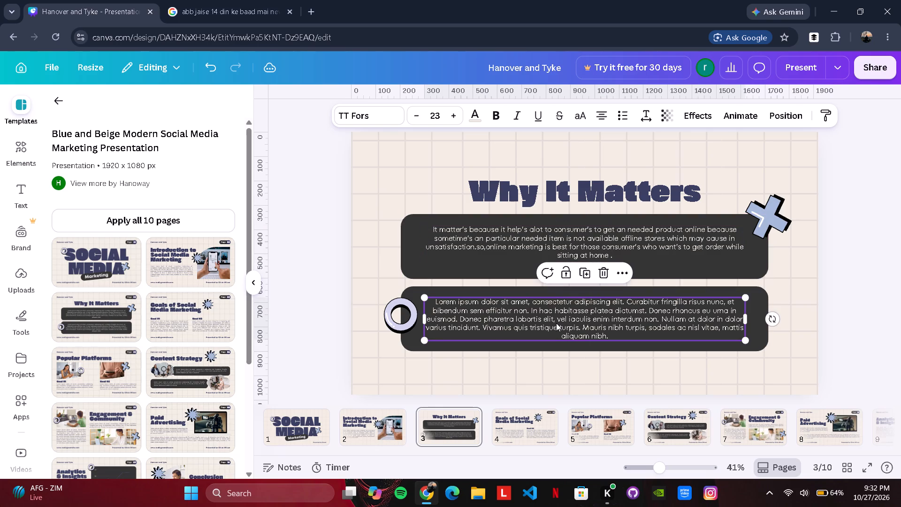
key(BackSpace)
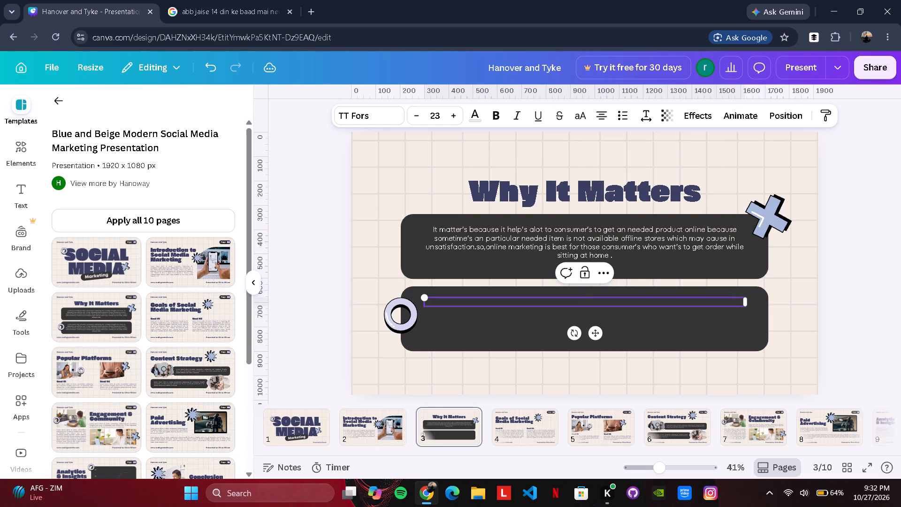
text(only need to)
key(space)
text(explore)
key(space)
text(online and)
key(space)
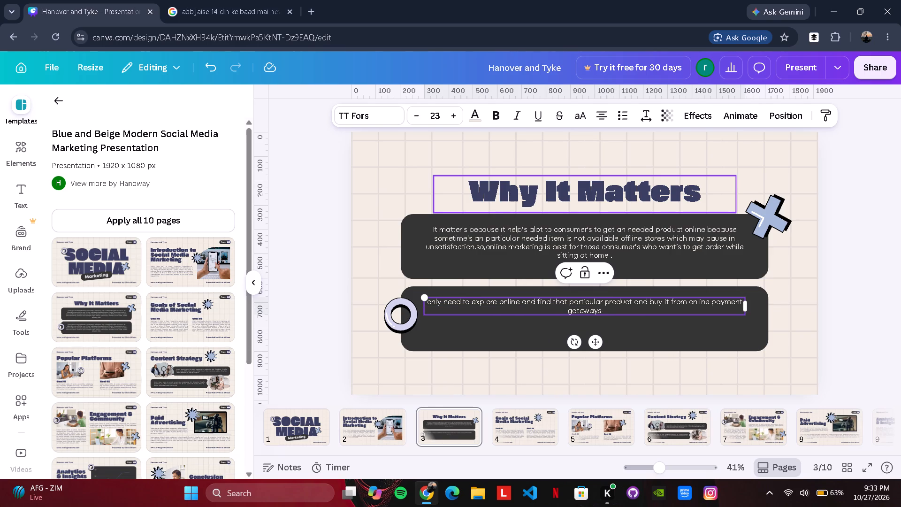
Finish slide 3's second paragraph with "atsame price at markets only some delivery charges are included.".
key(space)
text(at)
text(same price at markets)
key(space)
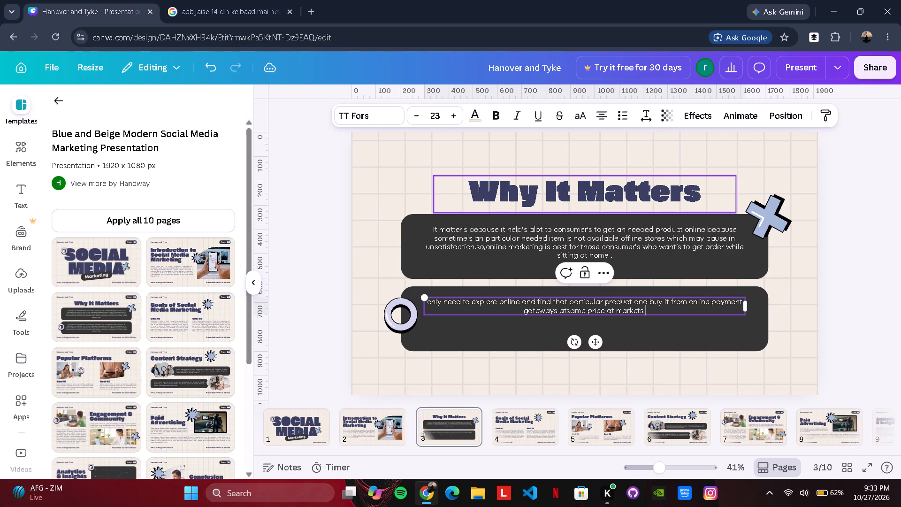
text(only some delivery)
key(space)
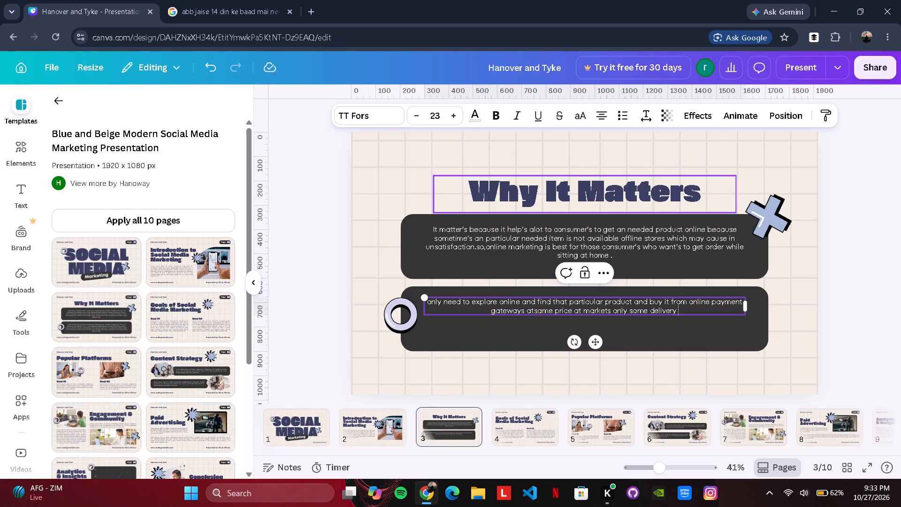
text(charges are)
key(space)
text(included)
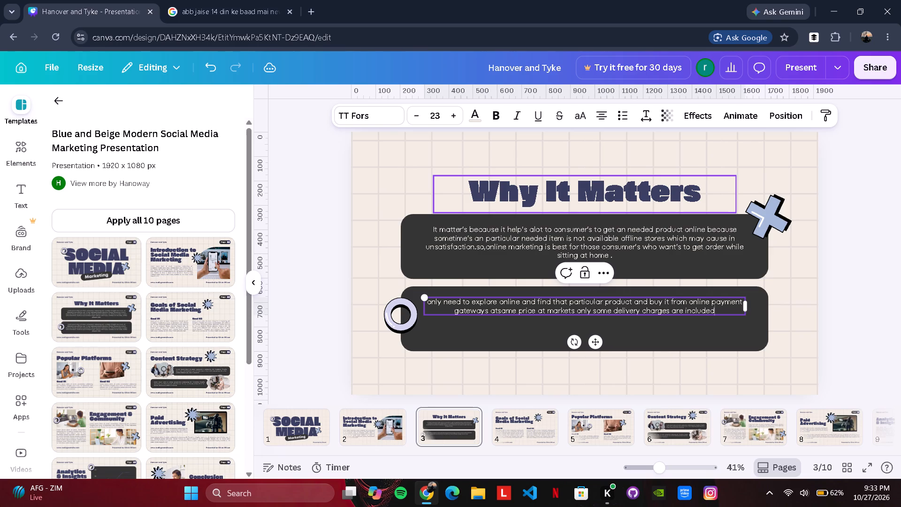
key(period)
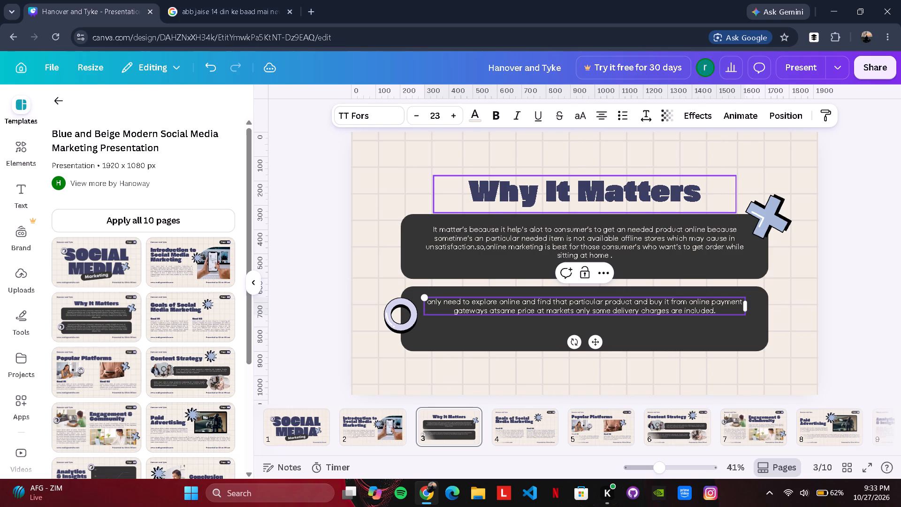
Delete the "Hanover and Tyke" header text from slide 4.
click(526, 428)
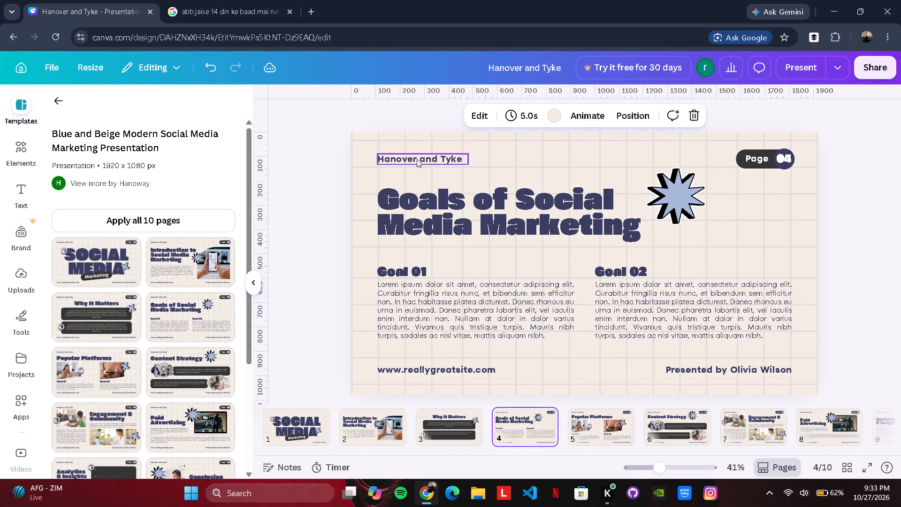
click(417, 159)
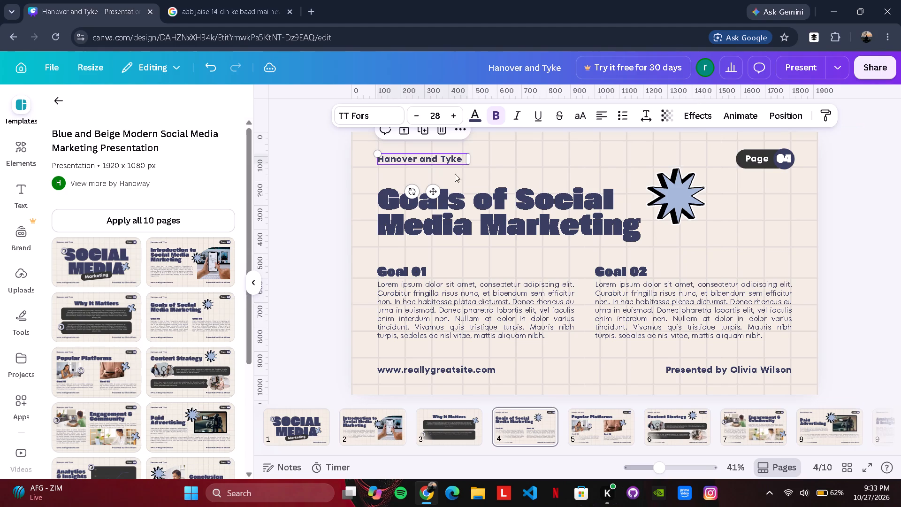
click(443, 135)
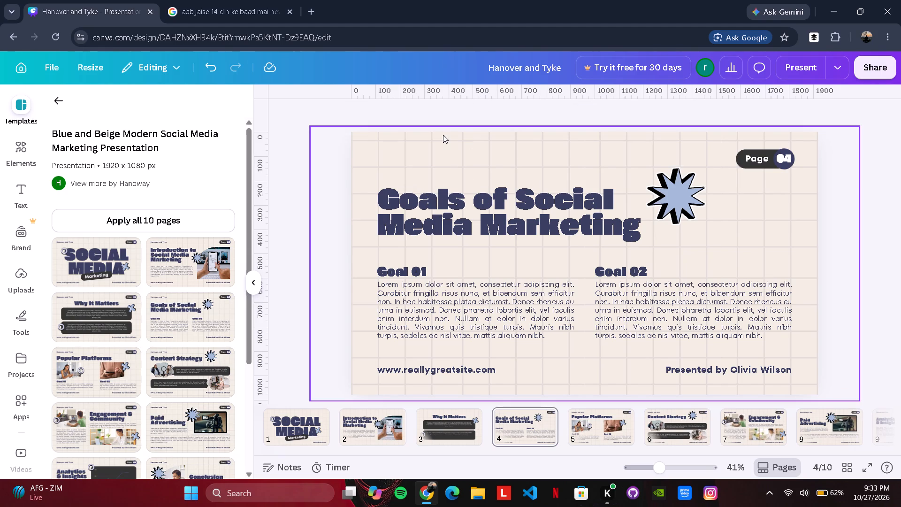
Delete slide 4's whole page-number badge: the "Page" label, the number, the circle and the dark pill shape.
click(761, 153)
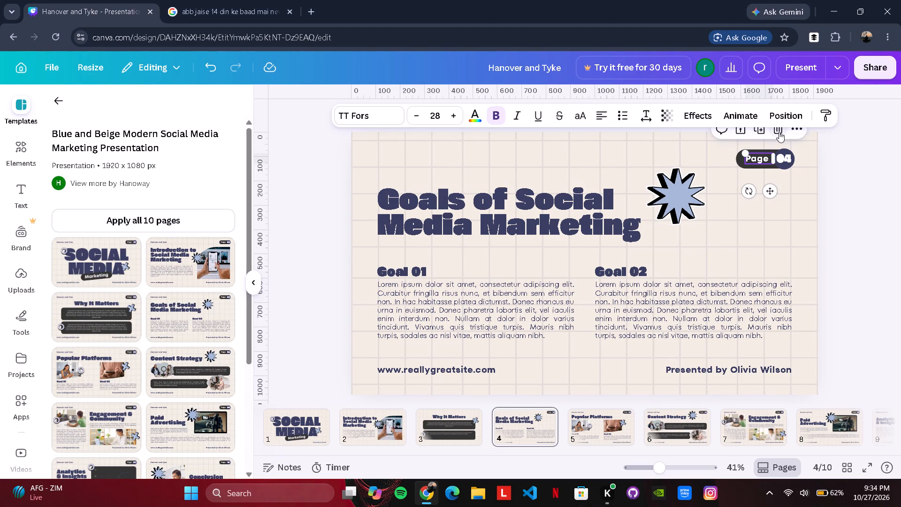
click(780, 131)
click(786, 161)
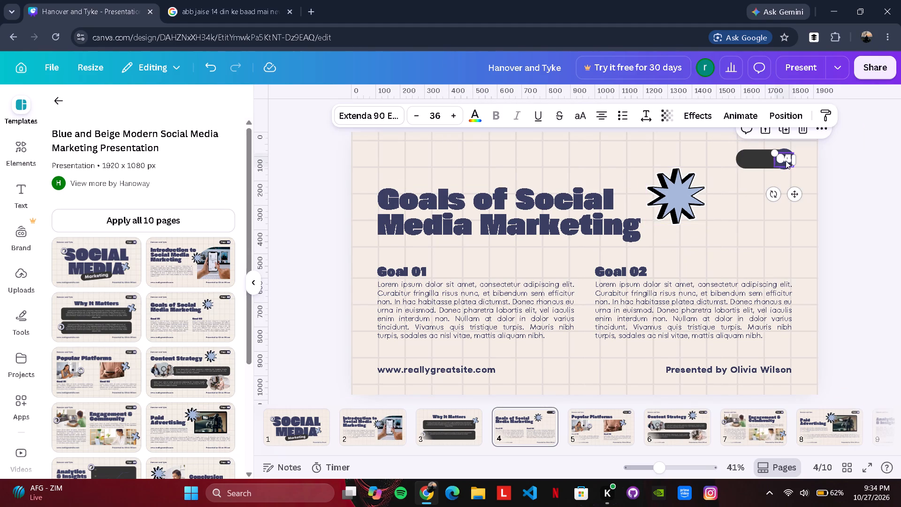
click(804, 131)
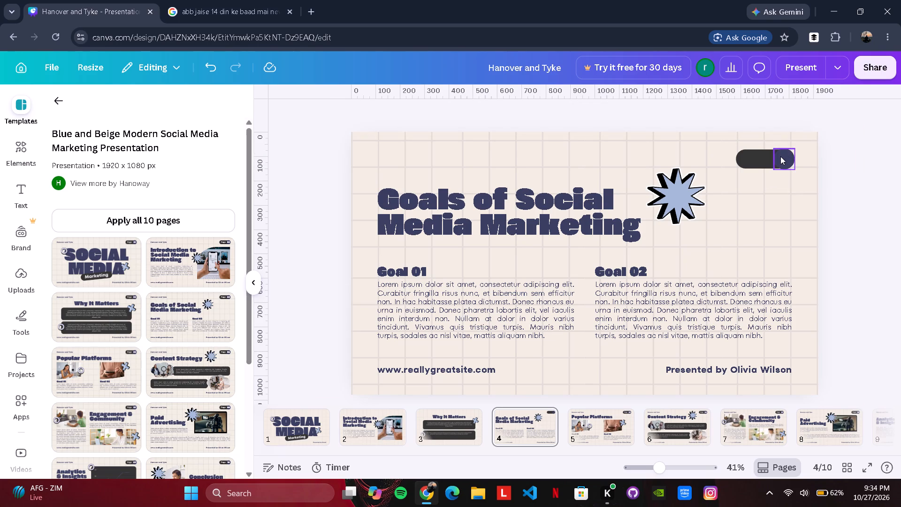
click(780, 156)
click(800, 197)
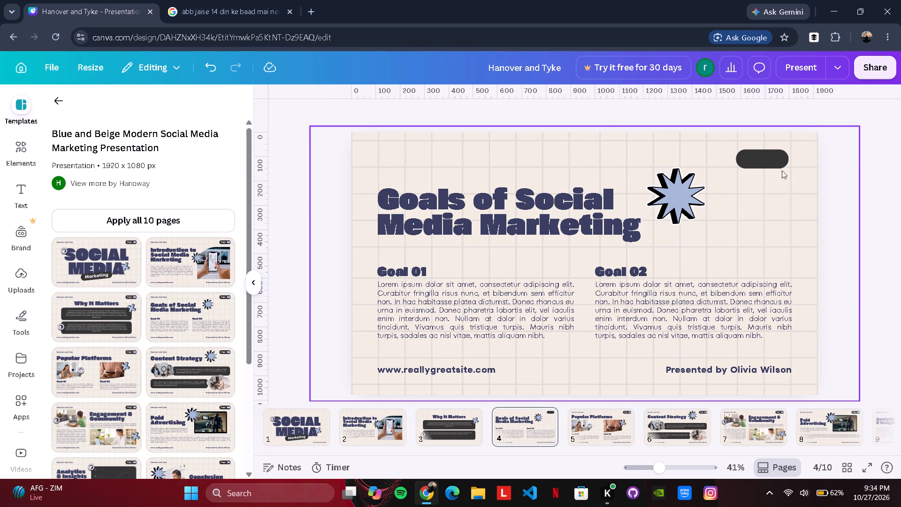
click(767, 152)
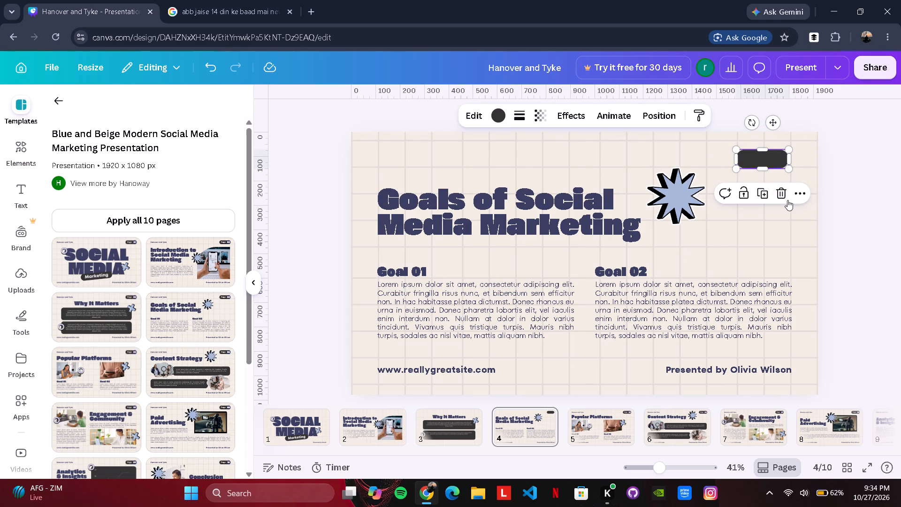
click(787, 200)
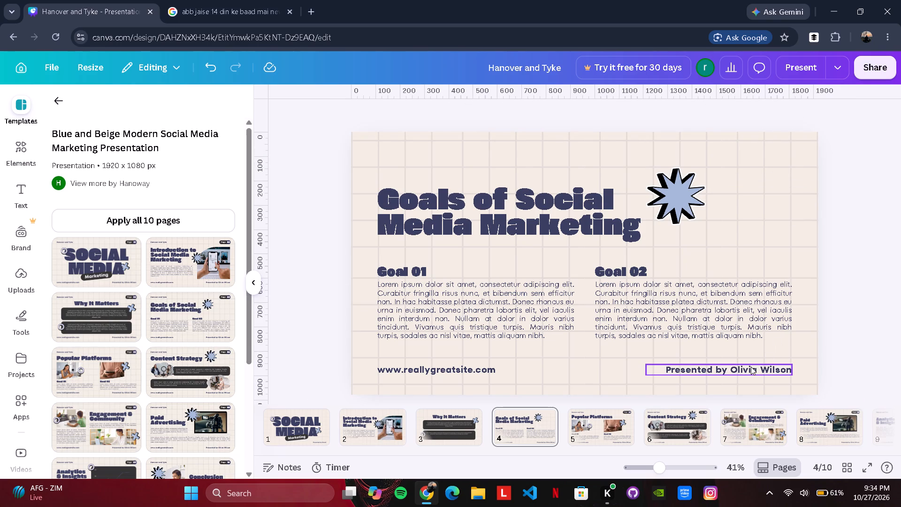
Delete the presenter credit and the website address from the bottom of slide 4.
click(750, 368)
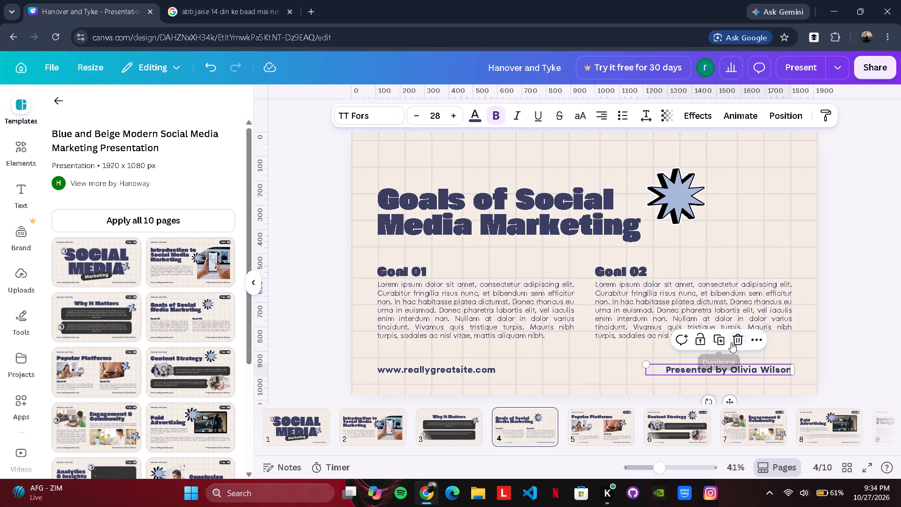
click(732, 343)
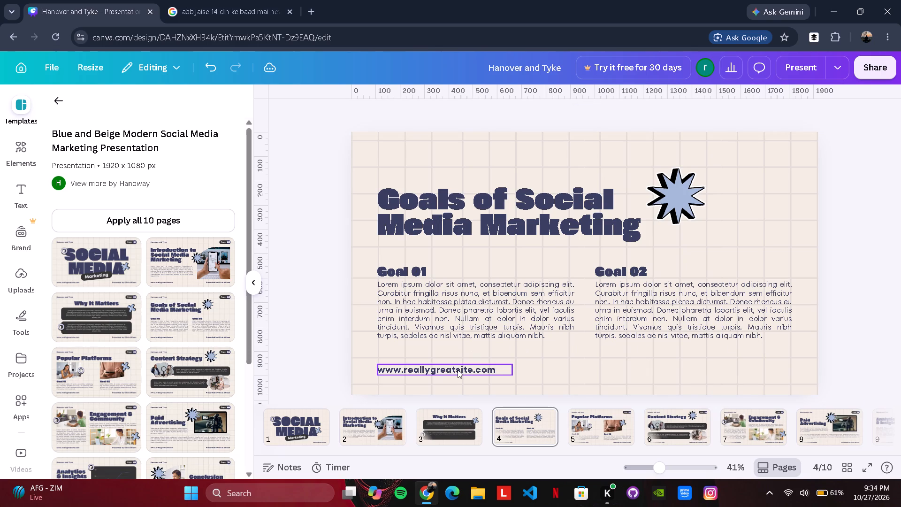
click(458, 370)
click(468, 337)
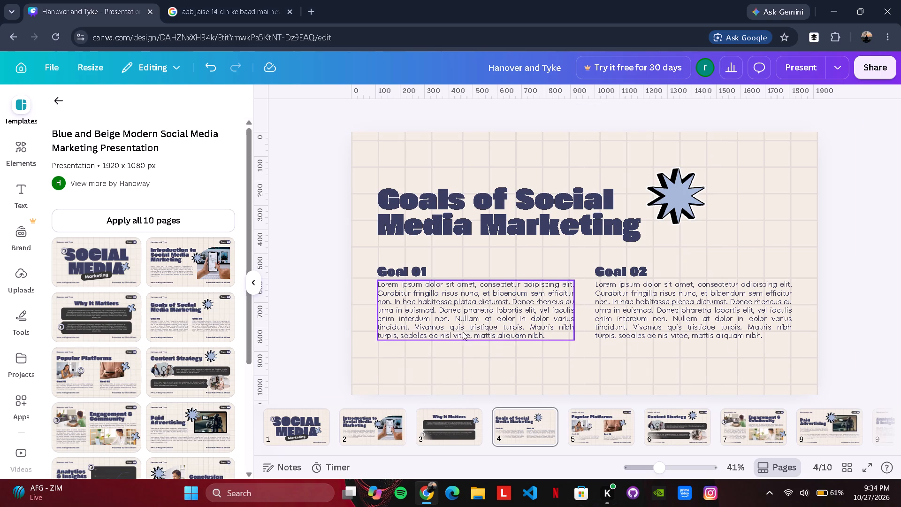
Replace slide 4's Goal 01 placeholder paragraph with "the main is provide customer's an good shopping experience and environment where they can buy products".
double_click(459, 329)
key(BackSpace)
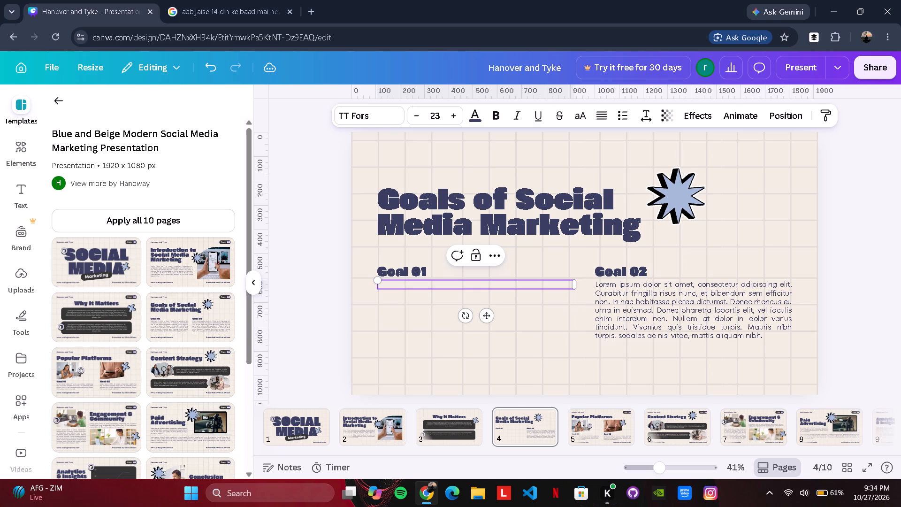
text(the main is)
key(space)
text(provide)
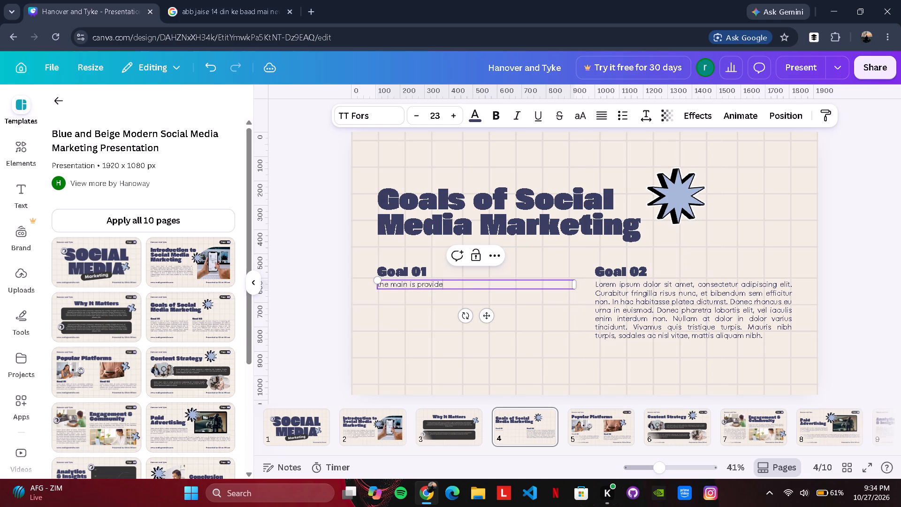
key(space)
text(customer's an good h)
key(BackSpace)
text(shopping experience and)
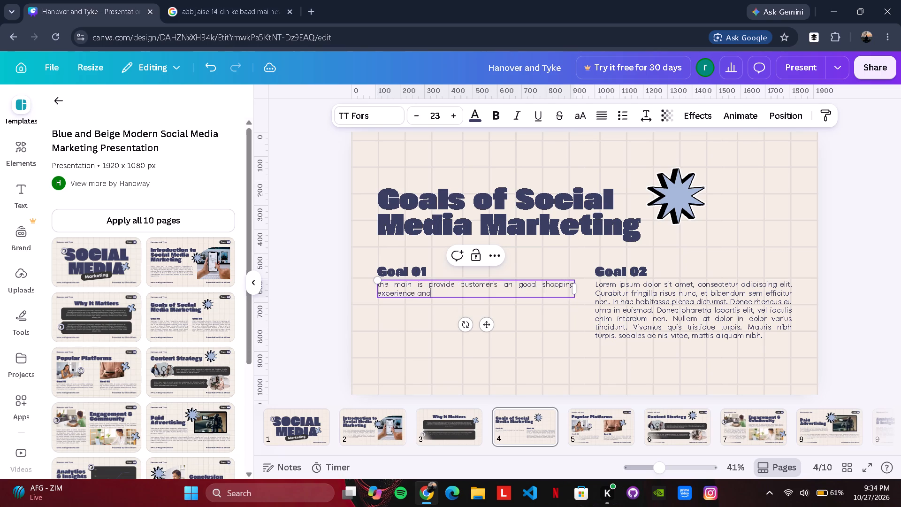
key(space)
text(e)
text(nvir)
text(onment where they)
key(space)
text(can buy)
key(space)
text(products)
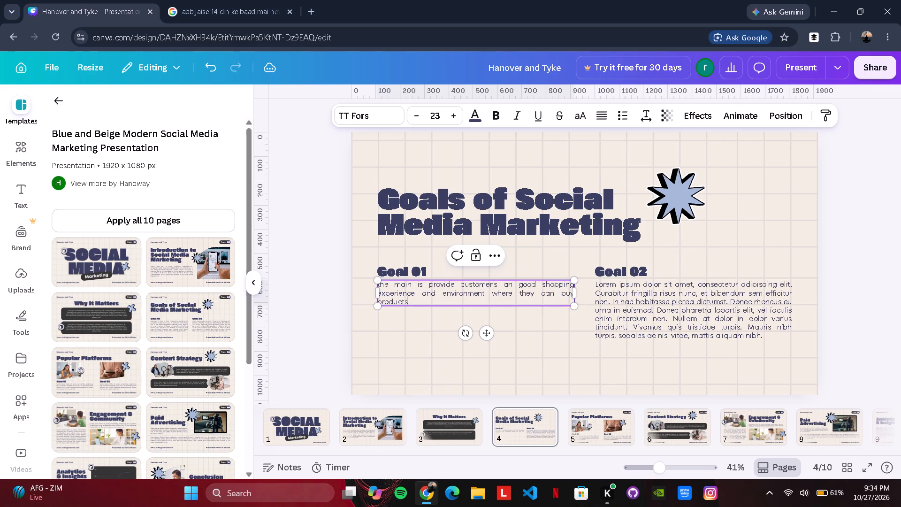
Finish the Goal 01 paragraph with "without any hesitation and make an good relationship with customer's to grow thier platform .".
key(space)
text(w)
text(ithout any hesitation)
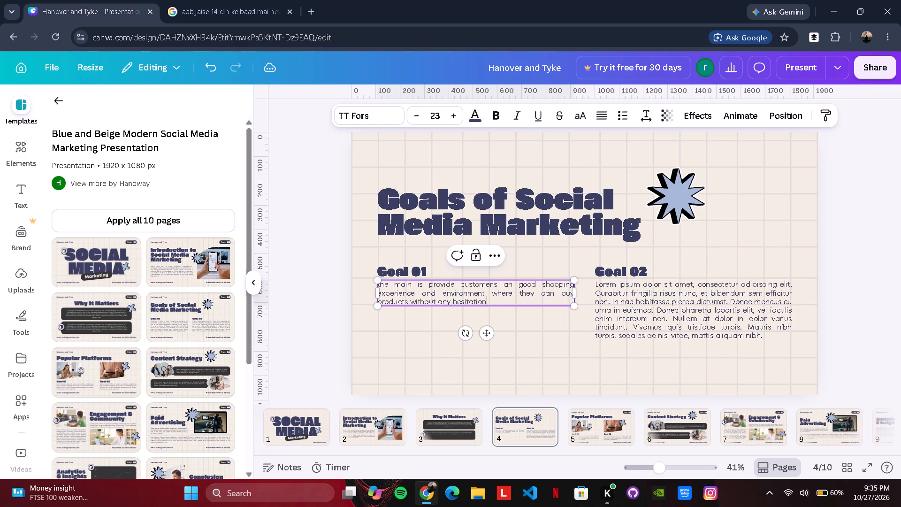
key(space)
text(and)
key(space)
text(make an c)
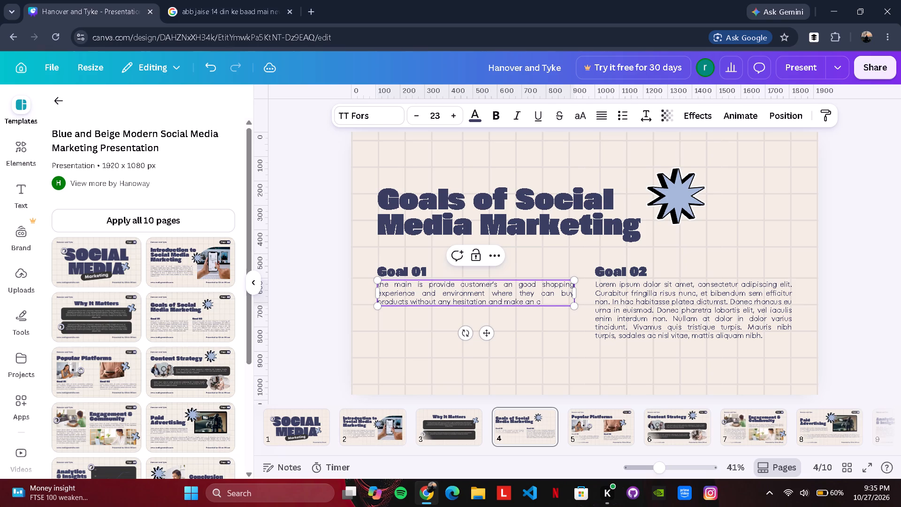
key(BackSpace)
text(good relationship with customer)
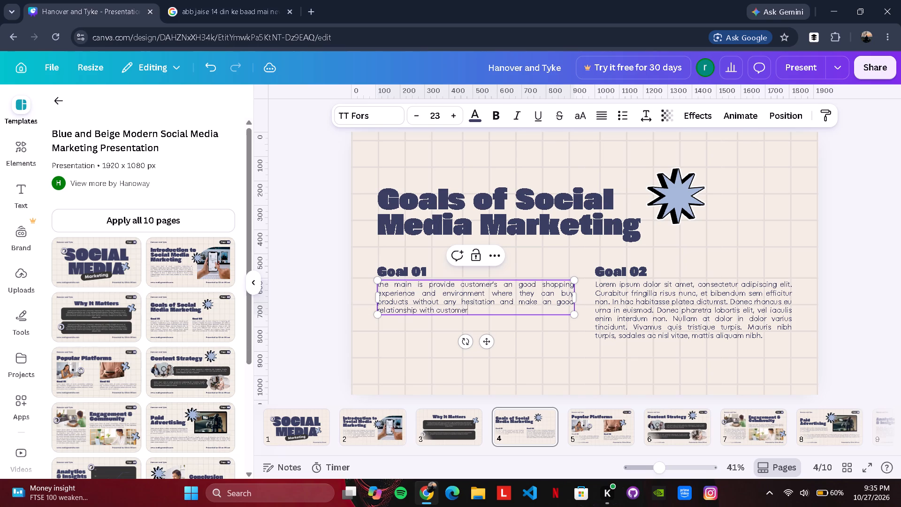
key(apostrophe)
text(s to grow thie)
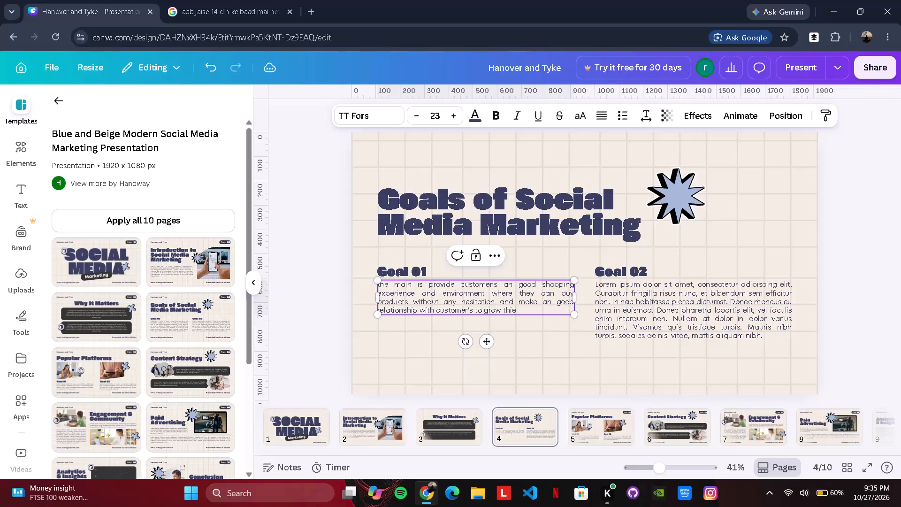
key(space)
key(BackSpace)
text(r platform)
key(space)
key(period)
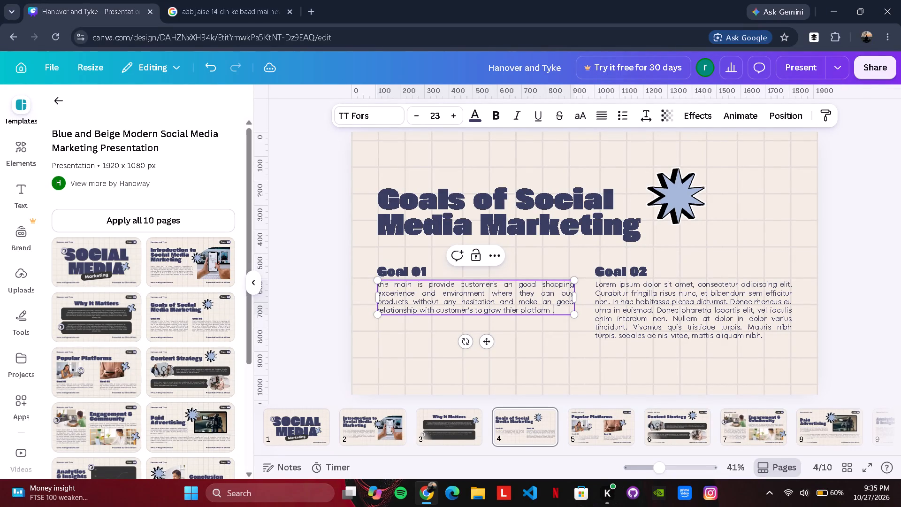
Replace slide 4's Goal 02 placeholder paragraph with "Good user interface result in good user expeirence and customer's shares good review's about that particular platform".
double_click(643, 322)
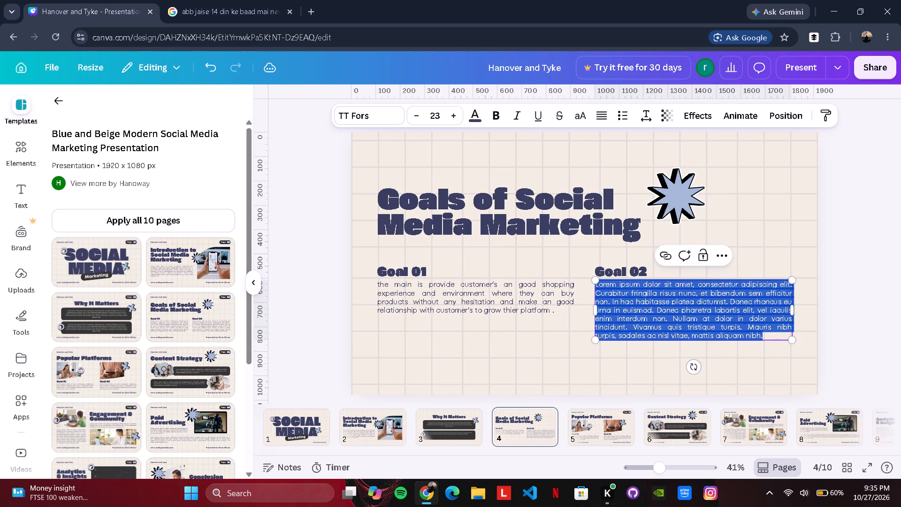
key(BackSpace)
text(Good)
key(space)
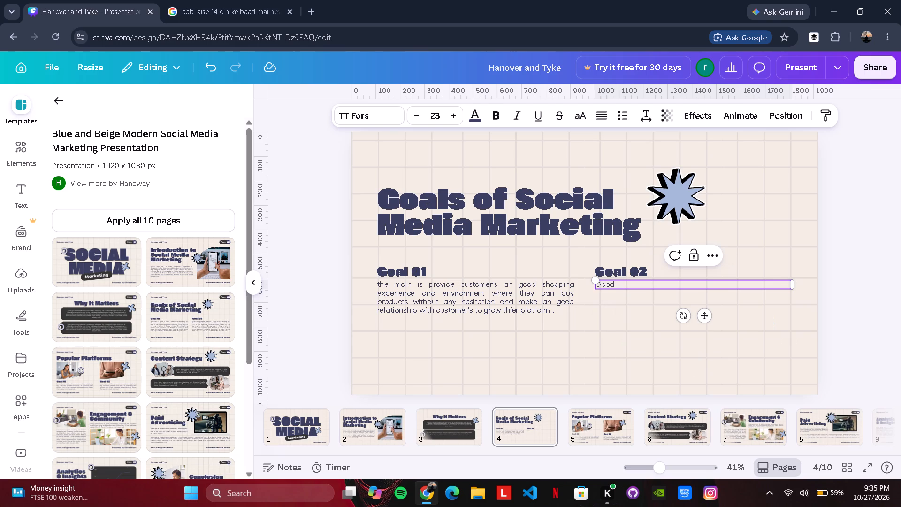
text(user interface result in)
key(space)
text(good)
key(space)
text(user expe)
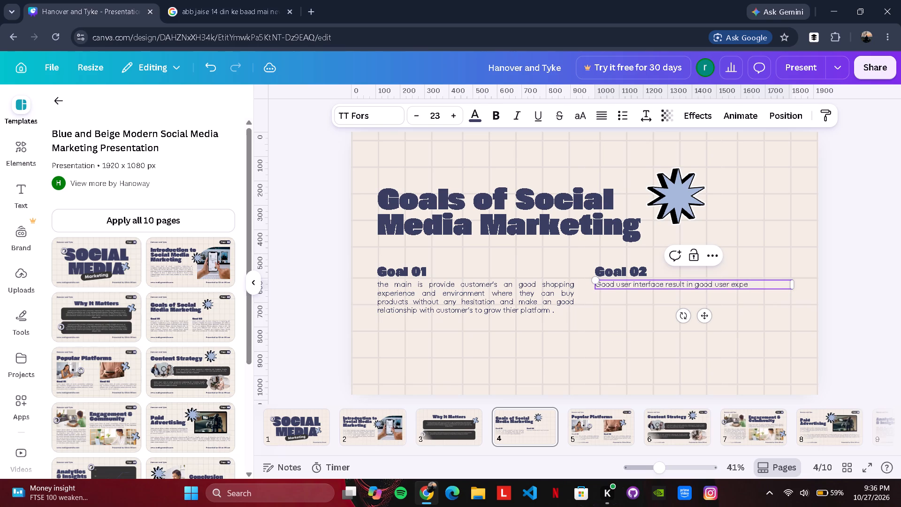
text(ir)
text(ence and ci)
key(BackSpace)
text(ustomer's shares)
key(space)
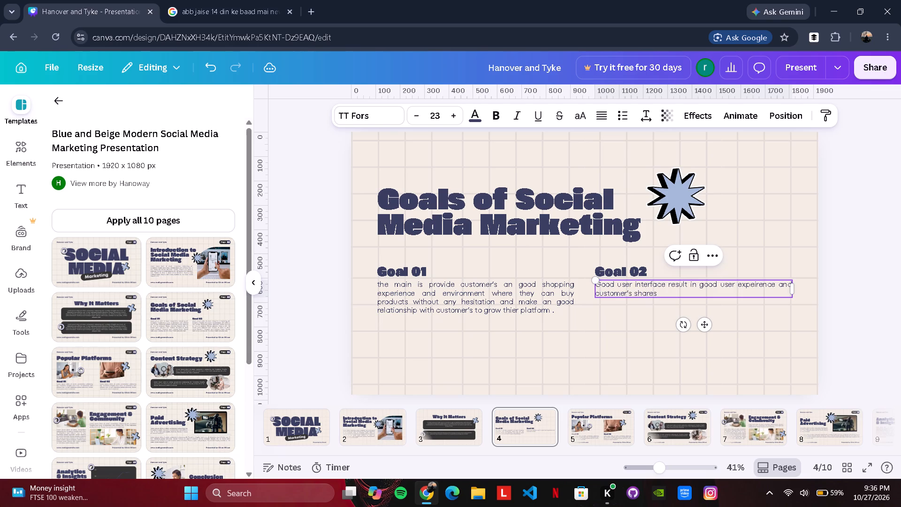
text(good review)
text('s about that particular platform)
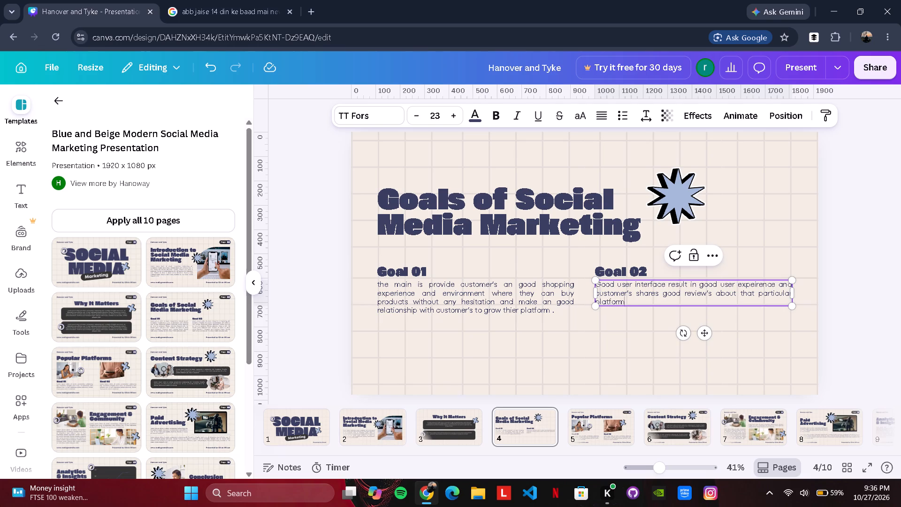
Finish the Goal 02 paragraph with ".which result in growing production and more customer support.".
text(.which resut)
key(equal)
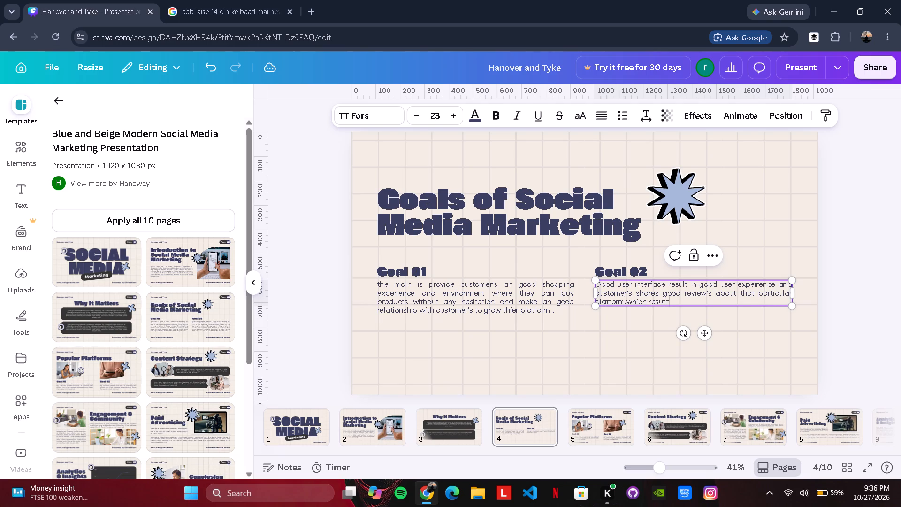
key(BackSpace)
key(BackSpace)
text(lt in)
key(space)
text(grow)
text(inh)
key(BackSpace)
text(g)
key(space)
text(production)
key(space)
text(and)
key(space)
text(more)
key(space)
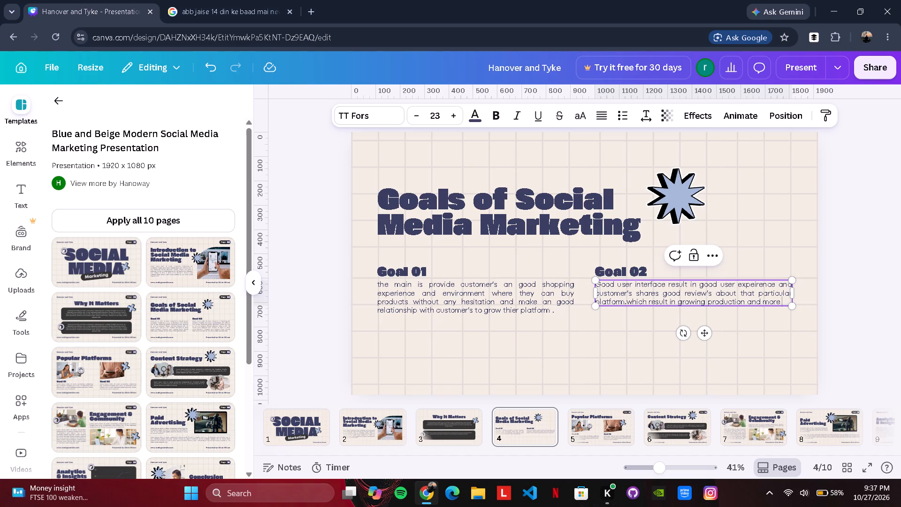
text(custor)
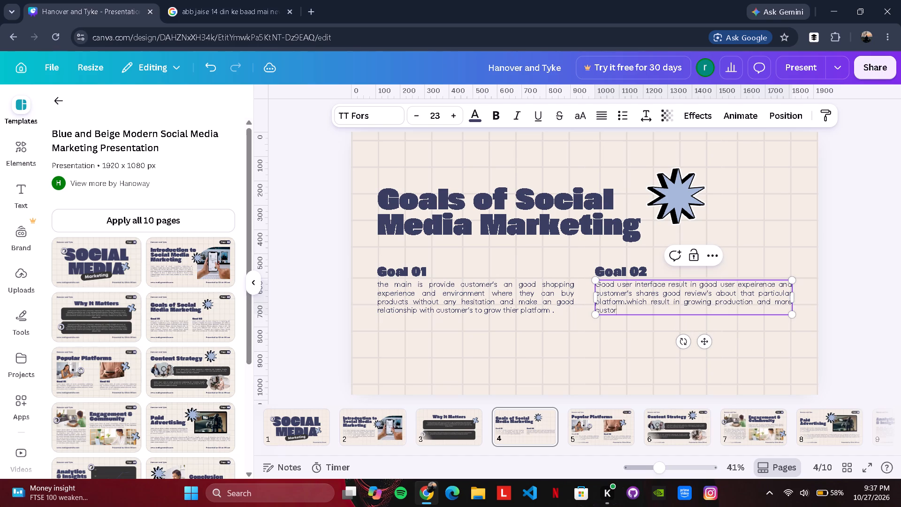
key(BackSpace)
text(mer su)
text(pport)
key(period)
Delete the "Hanover and Tyke" header text from slide 5, Popular Platforms.
click(558, 443)
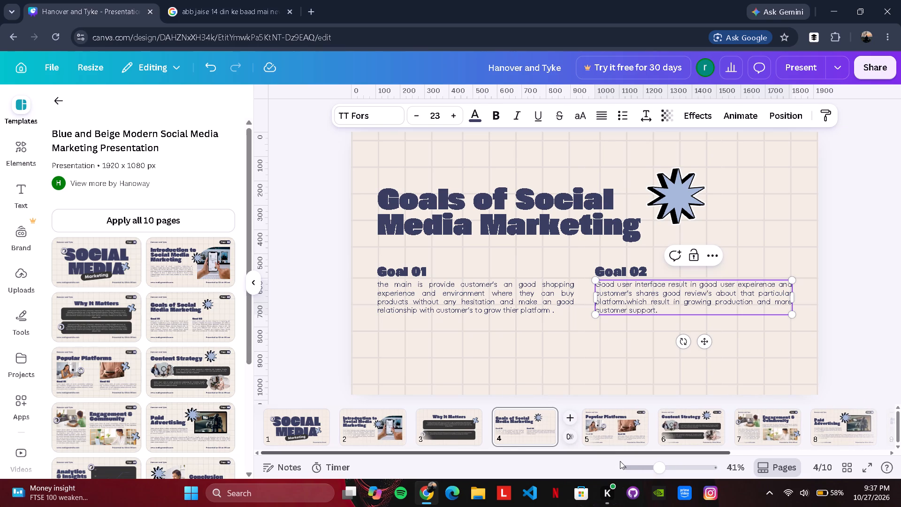
click(613, 432)
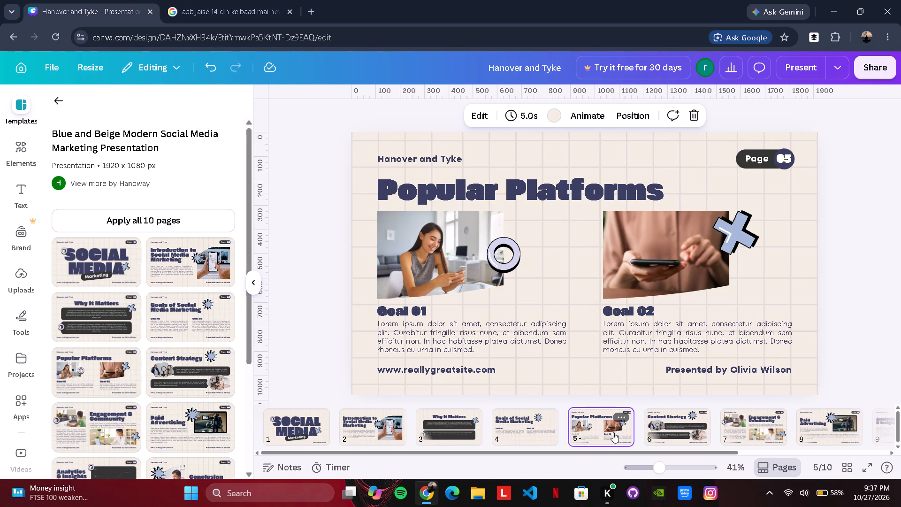
click(426, 160)
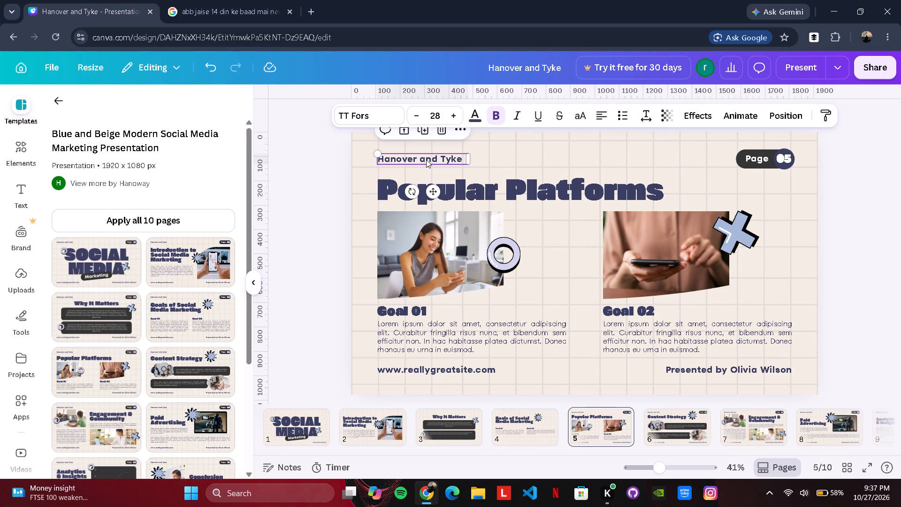
click(442, 131)
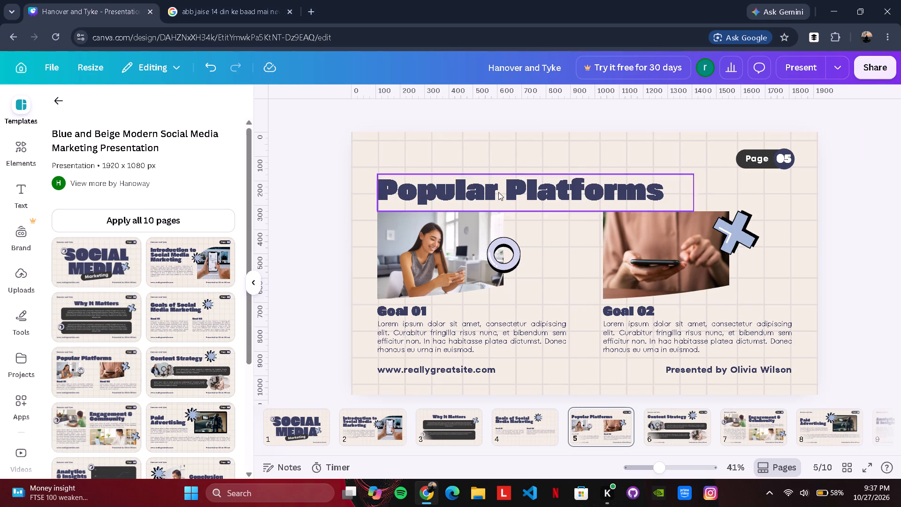
click(469, 367)
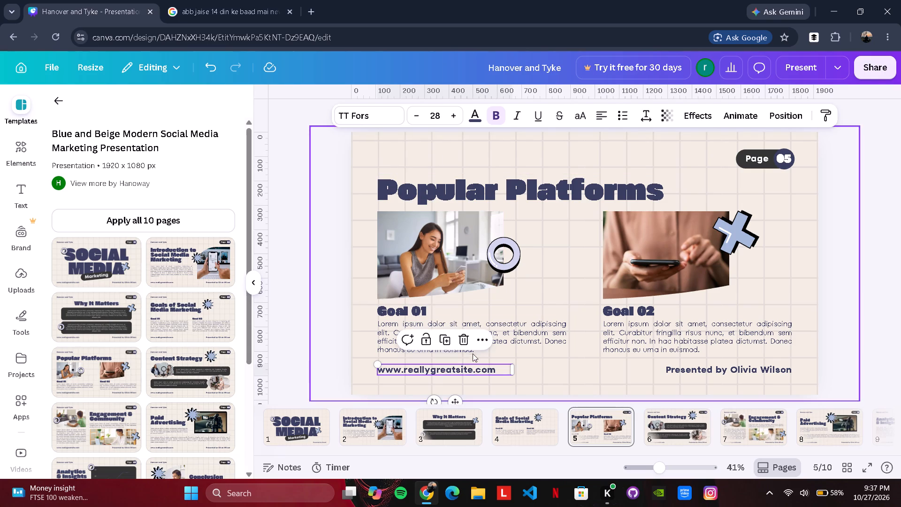
click(467, 346)
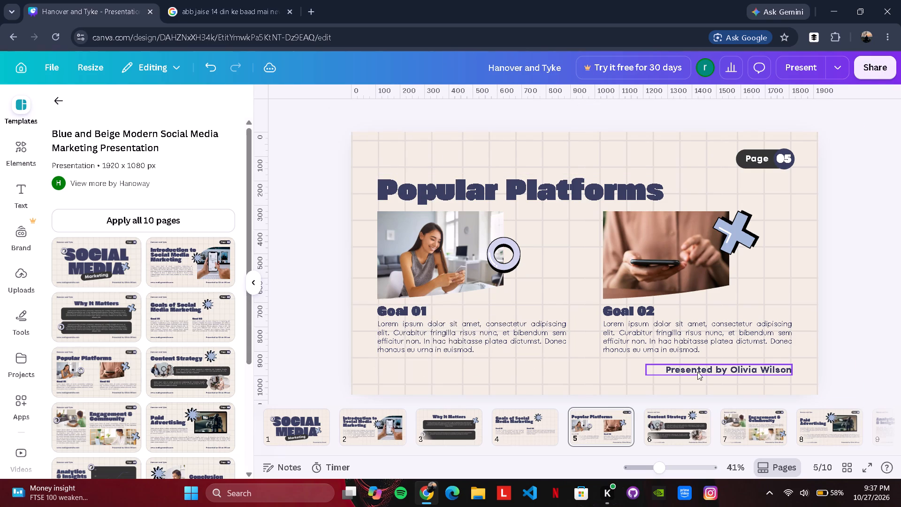
click(694, 366)
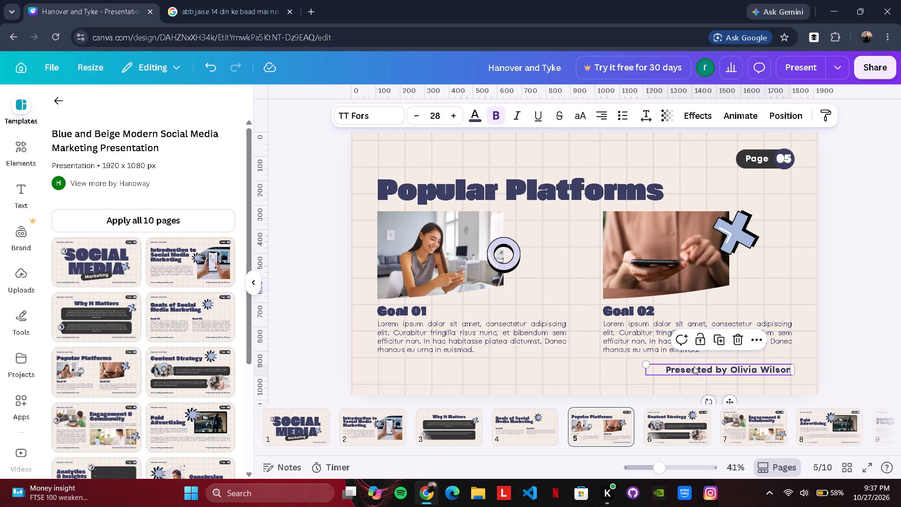
click(732, 336)
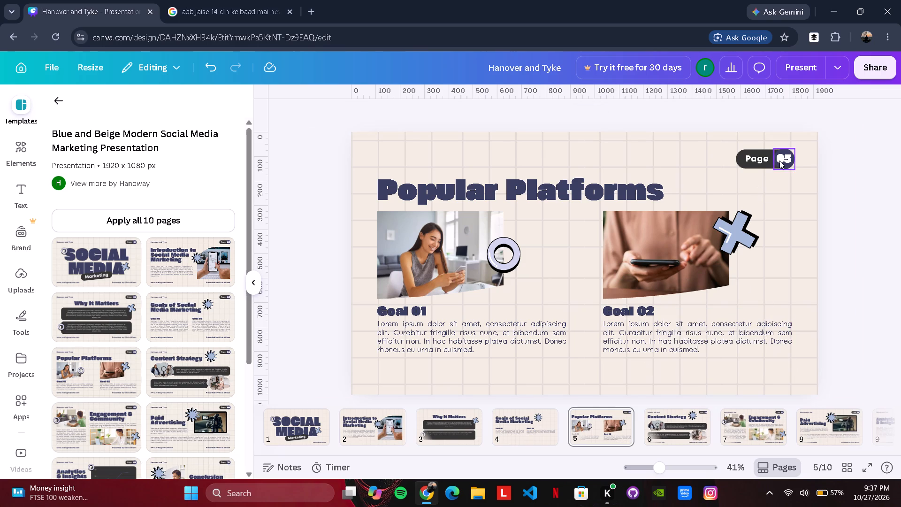
Delete slide 5's whole page-number badge: the number, the "Page" label, the dark pill shape and the blue circle.
click(775, 157)
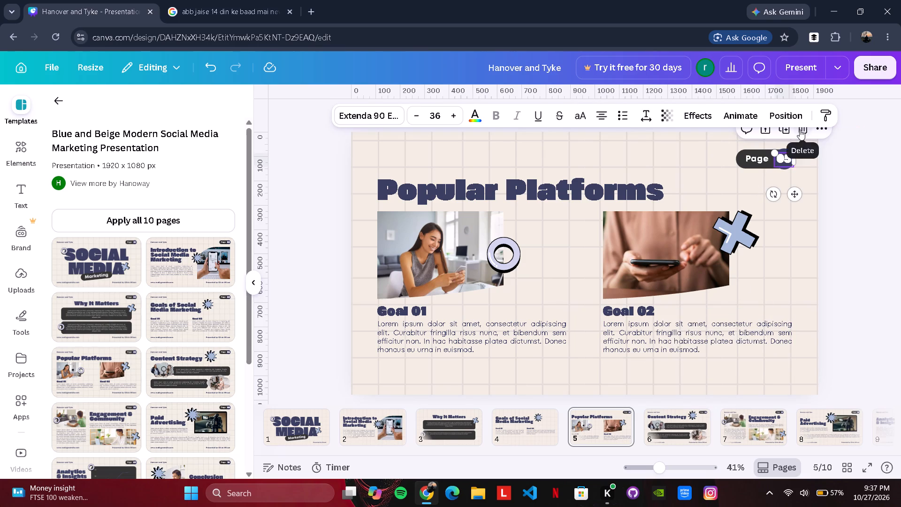
click(800, 130)
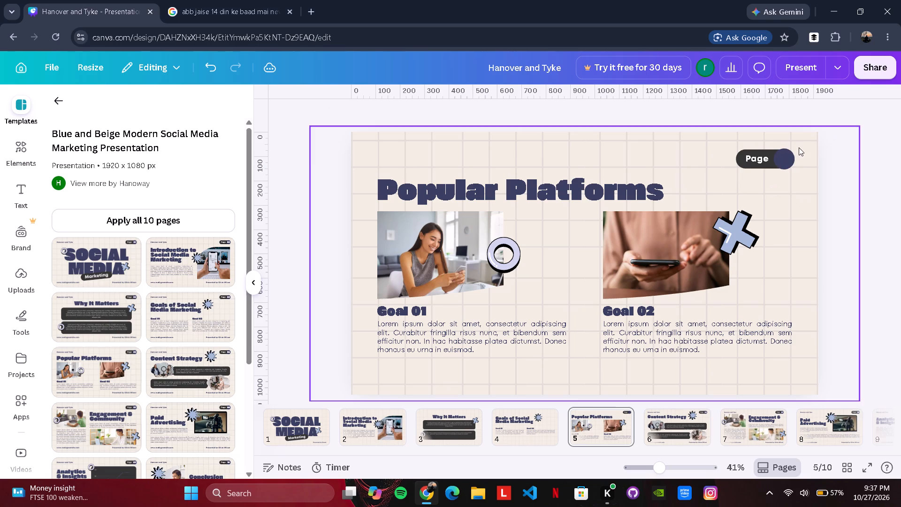
click(758, 160)
click(777, 133)
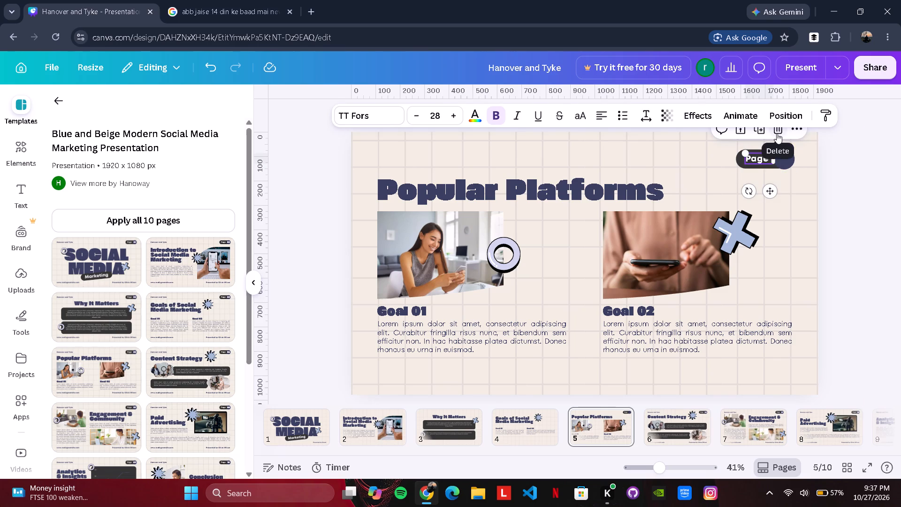
click(772, 155)
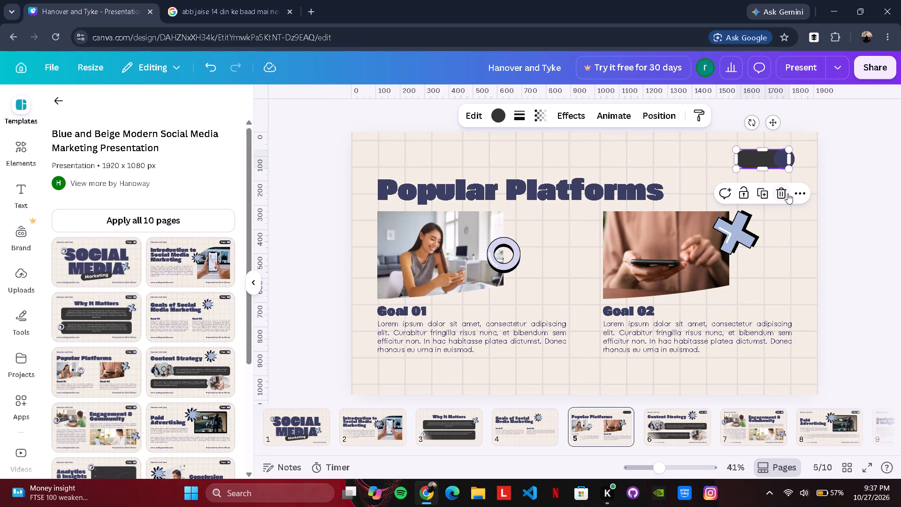
click(787, 193)
click(789, 154)
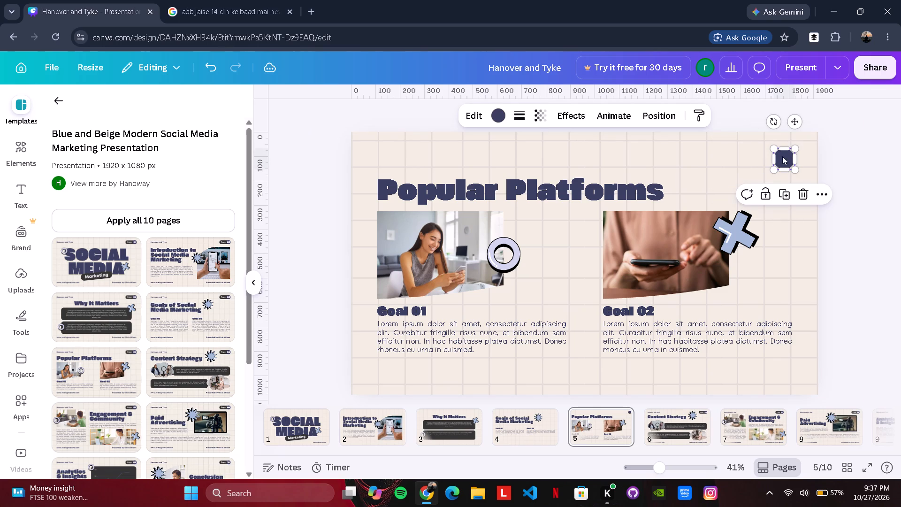
click(807, 190)
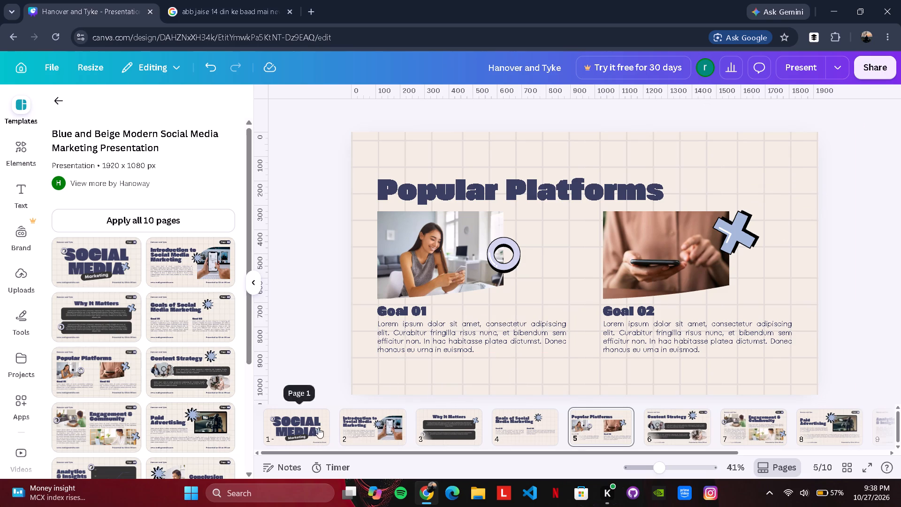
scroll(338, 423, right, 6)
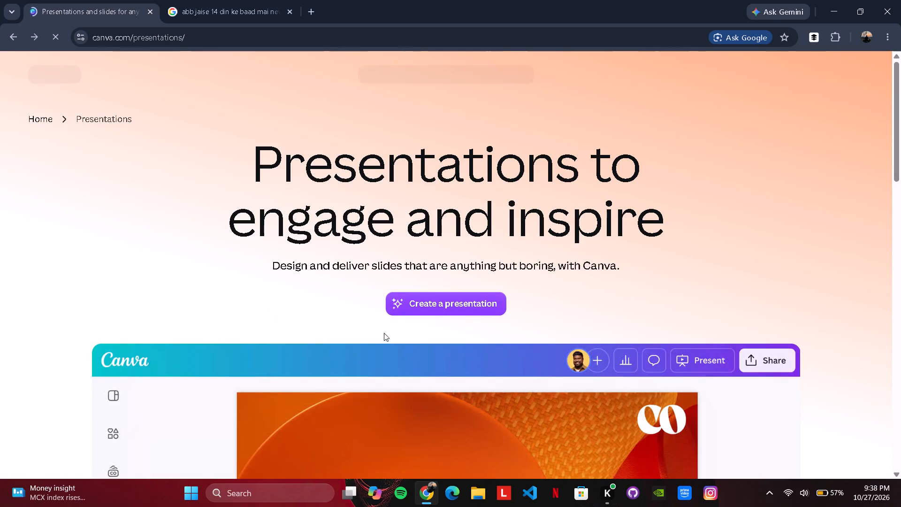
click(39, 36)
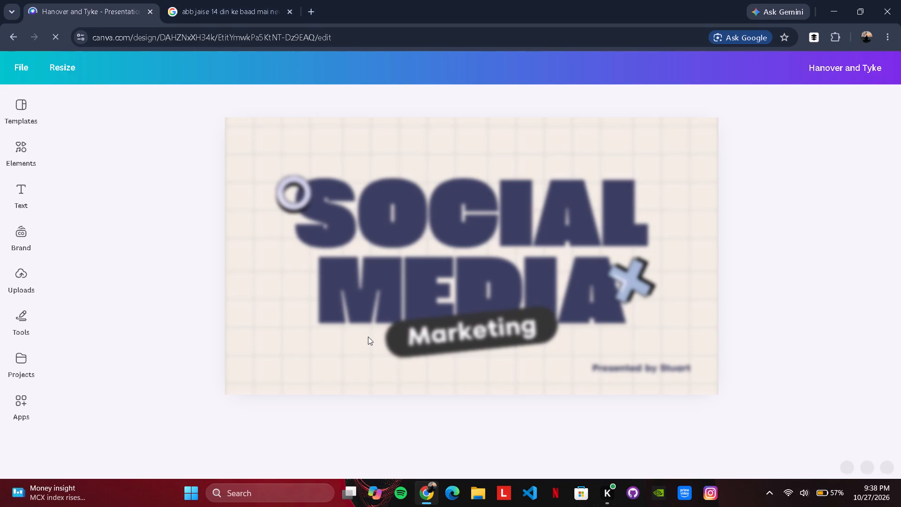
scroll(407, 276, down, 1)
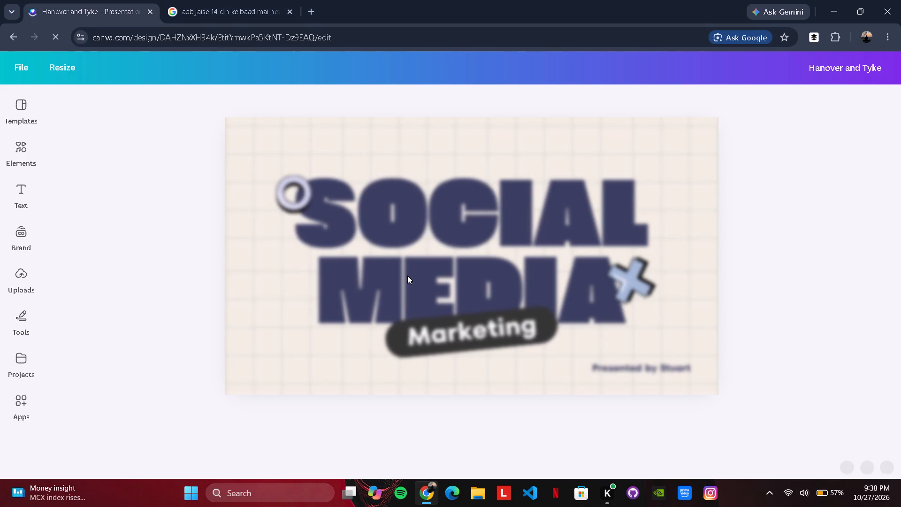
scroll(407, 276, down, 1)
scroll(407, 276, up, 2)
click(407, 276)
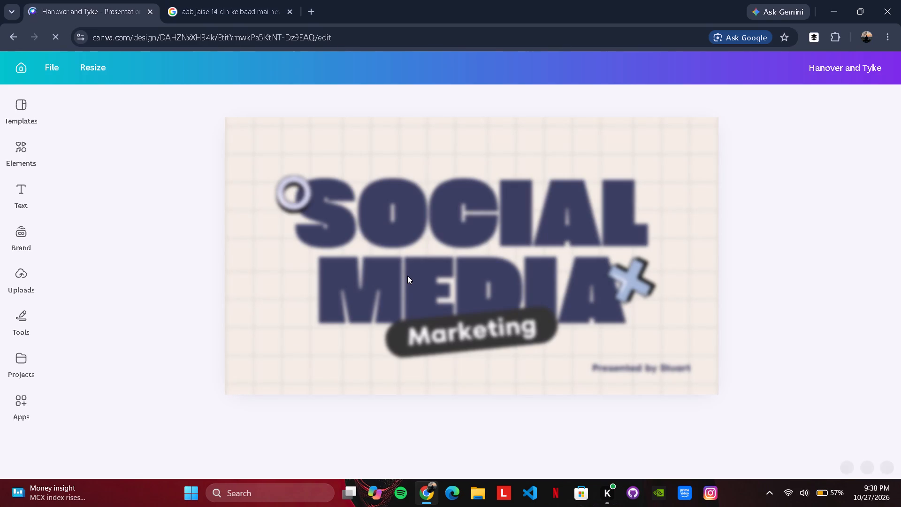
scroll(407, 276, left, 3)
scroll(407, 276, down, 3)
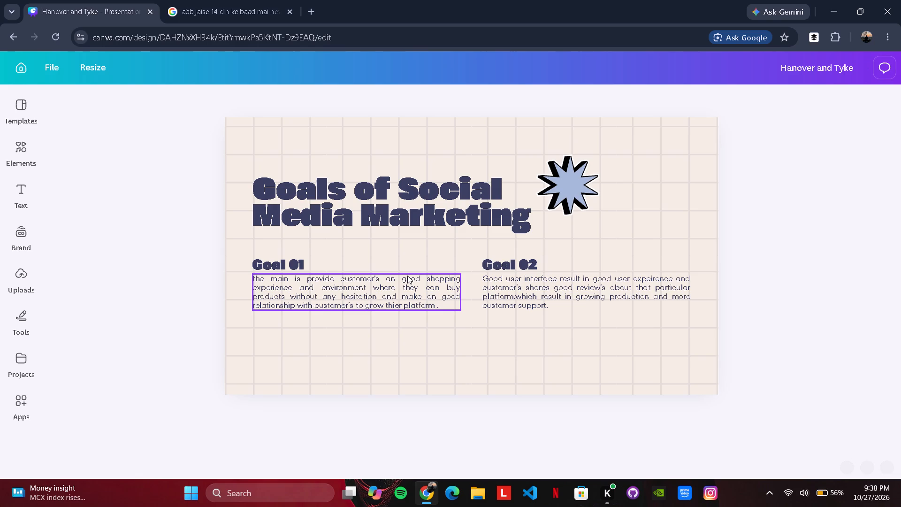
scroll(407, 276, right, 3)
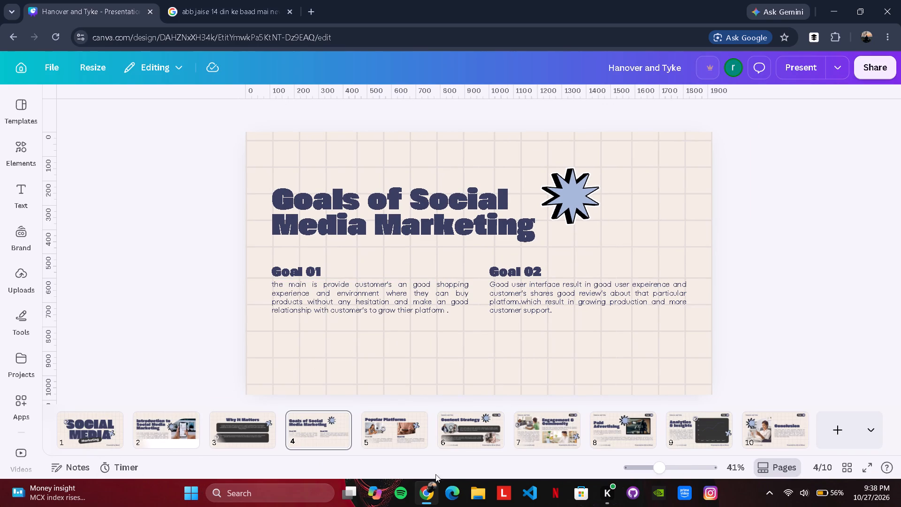
Add the Flow transition between slides 1 and 2, 2 and 3, 3 and 4, and 4 and 5.
click(127, 443)
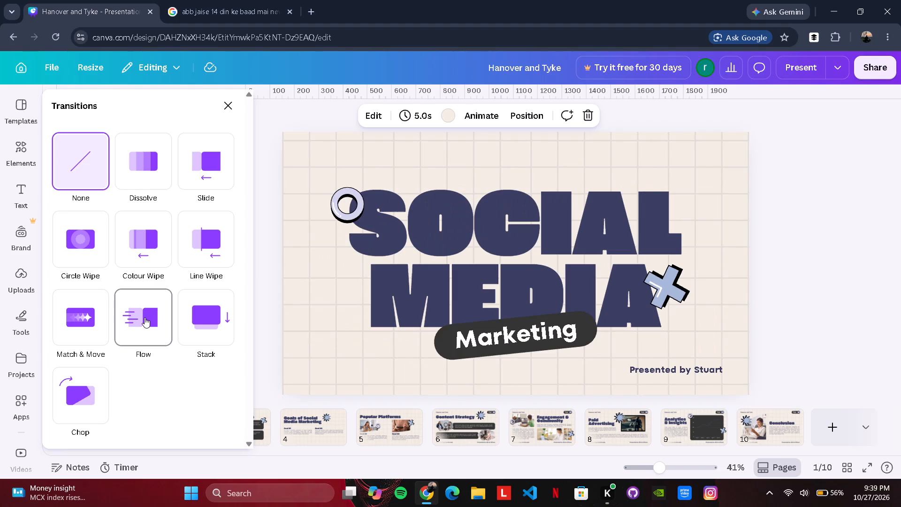
click(145, 317)
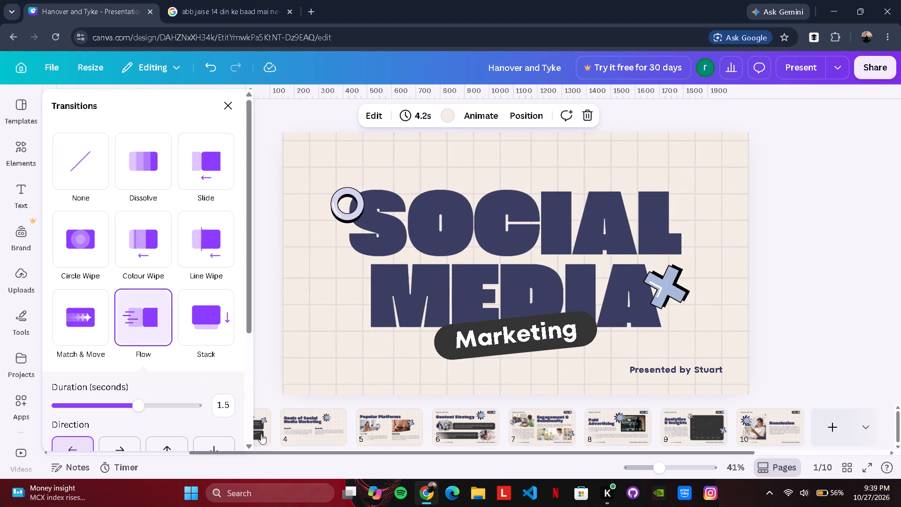
scroll(271, 434, right, 2)
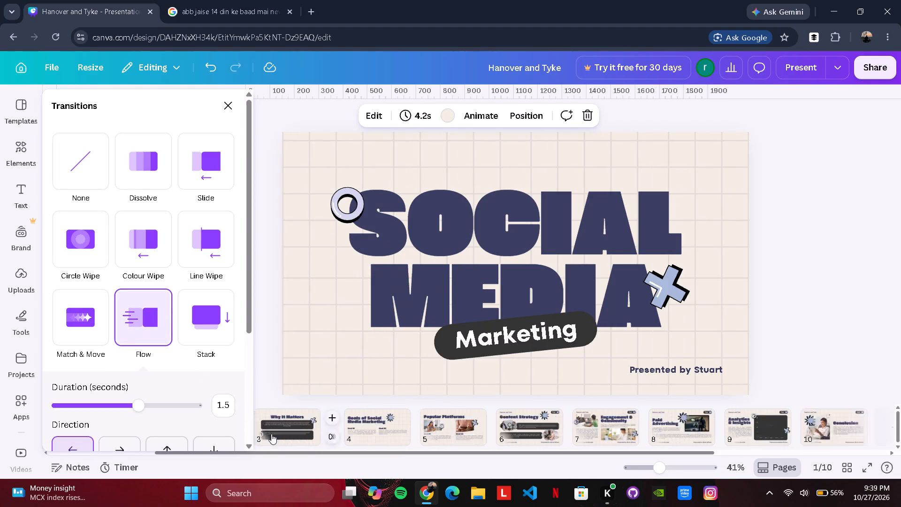
scroll(271, 434, right, 1)
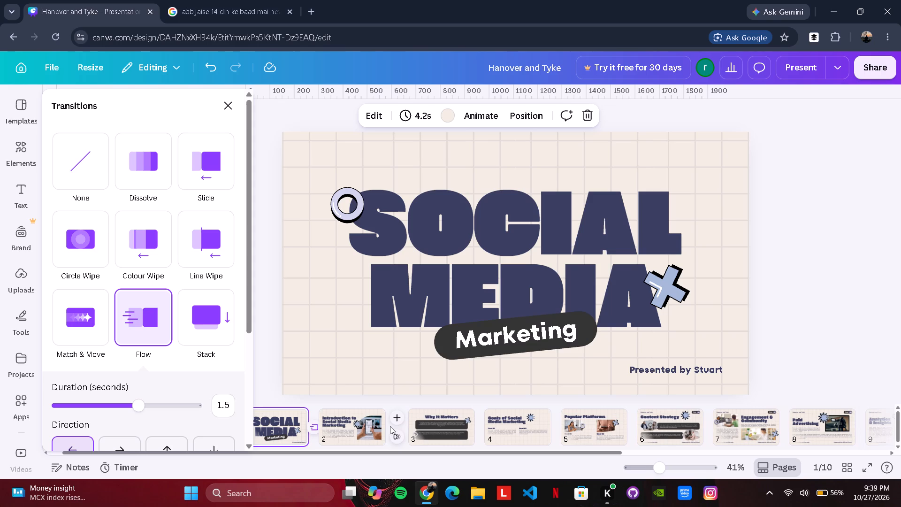
click(395, 434)
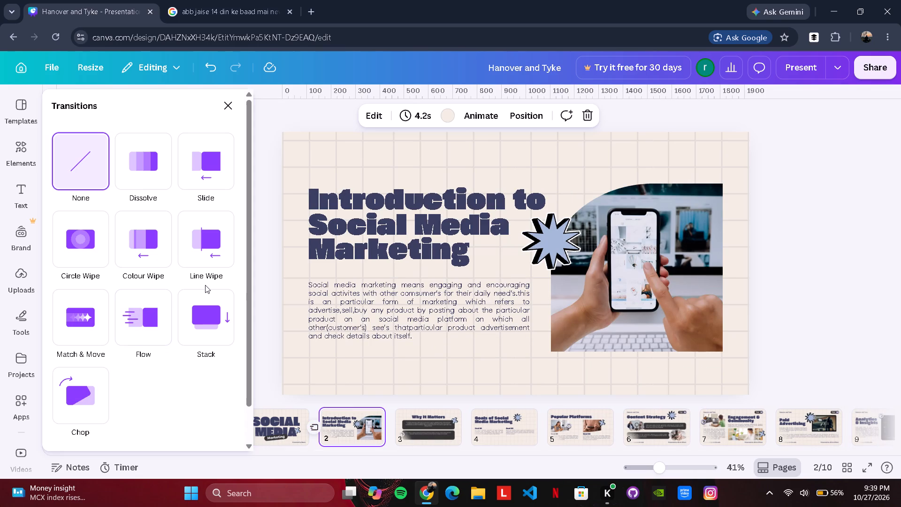
click(149, 293)
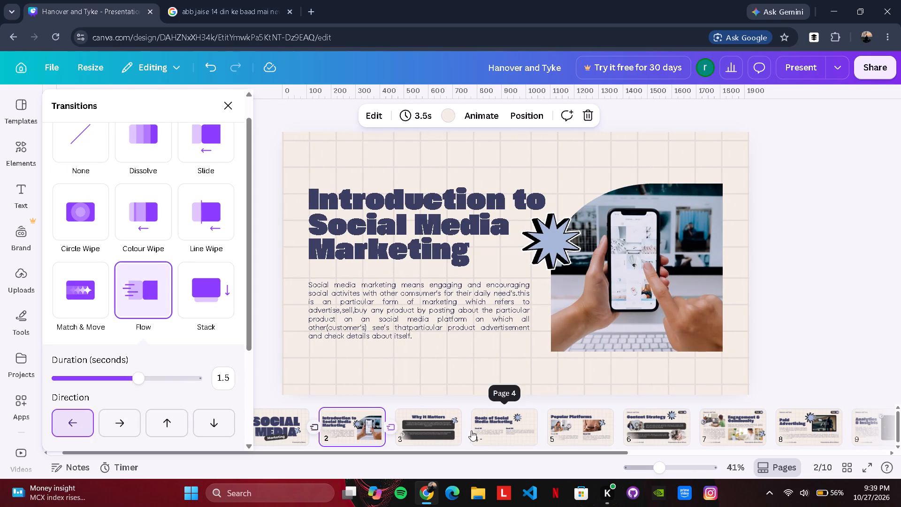
click(471, 438)
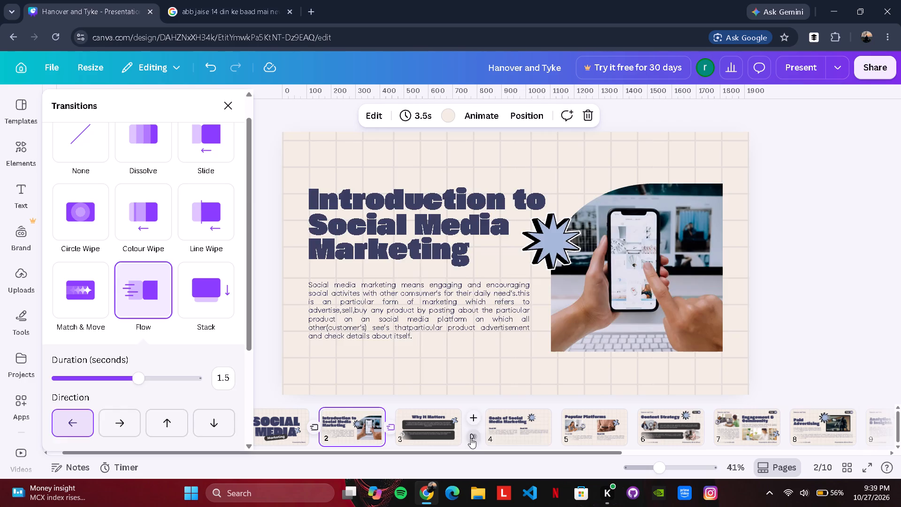
click(147, 292)
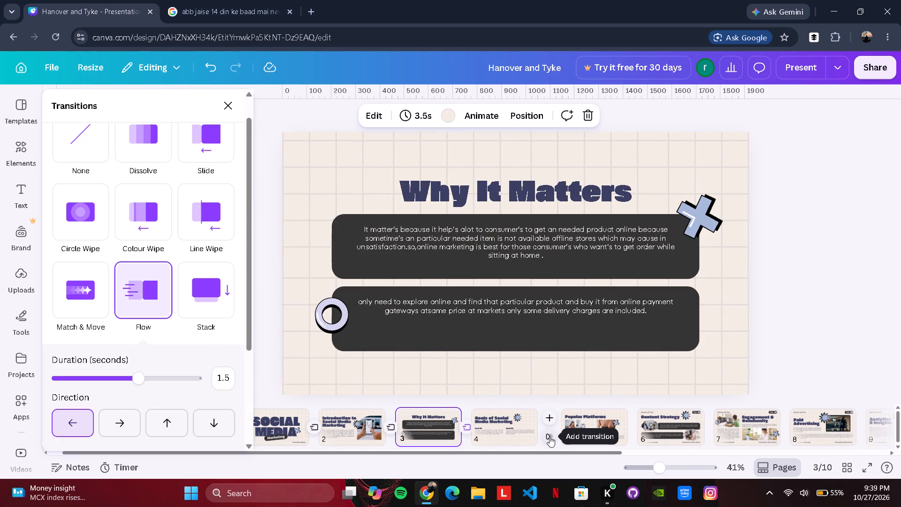
click(548, 437)
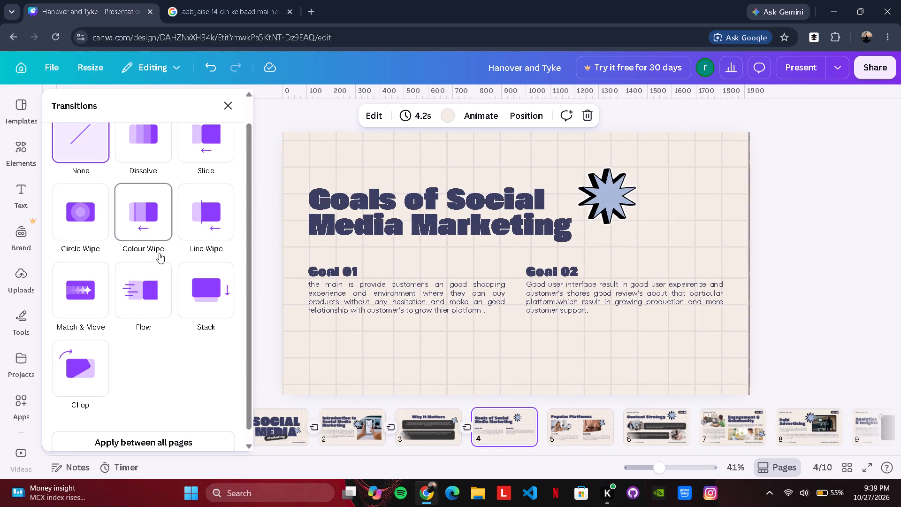
click(150, 277)
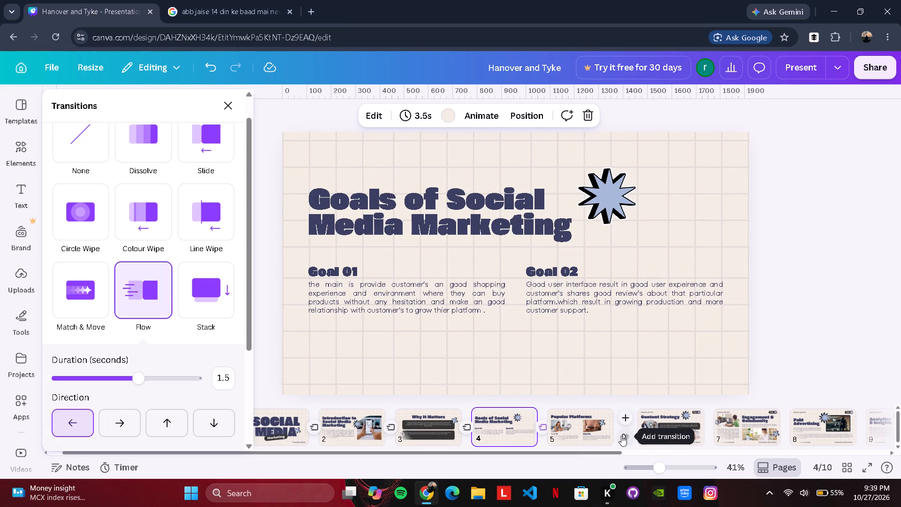
click(621, 436)
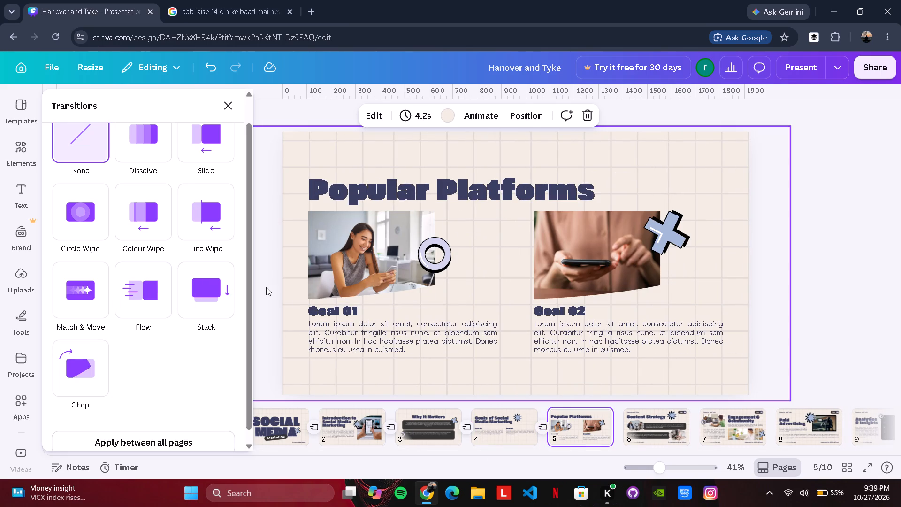
click(159, 285)
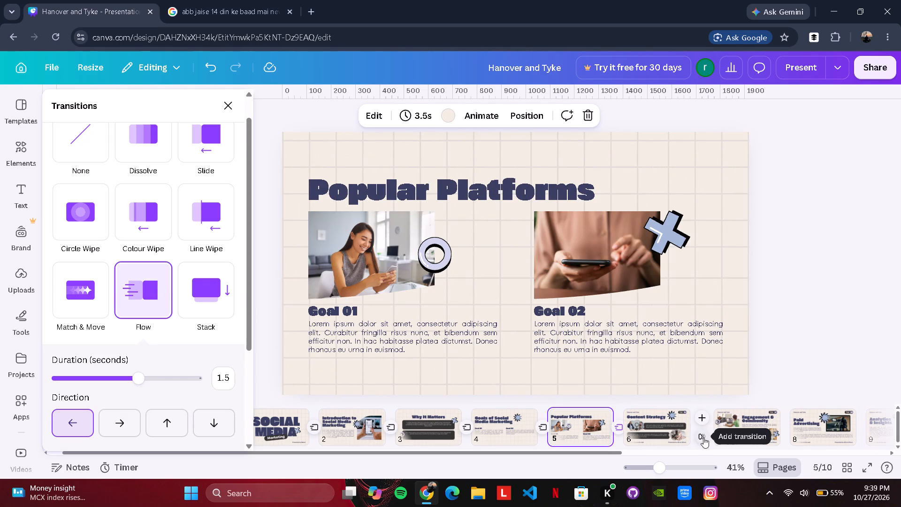
click(701, 435)
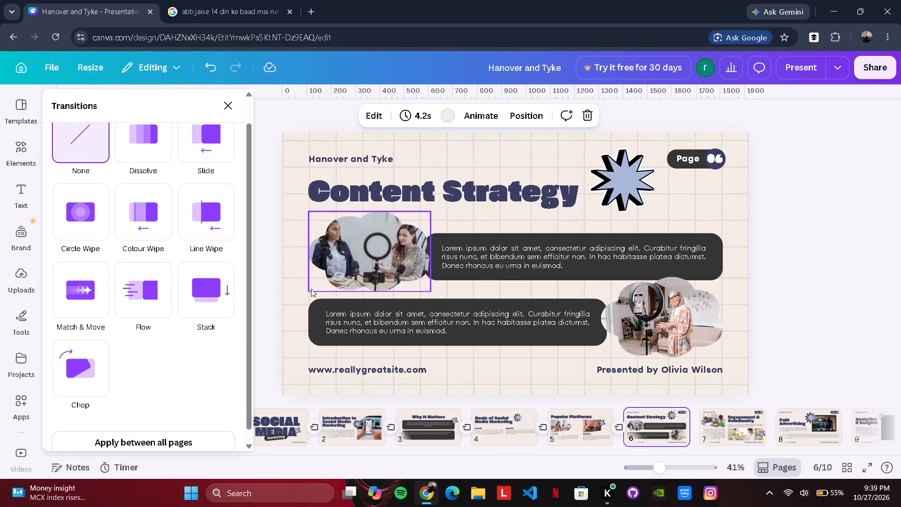
click(151, 281)
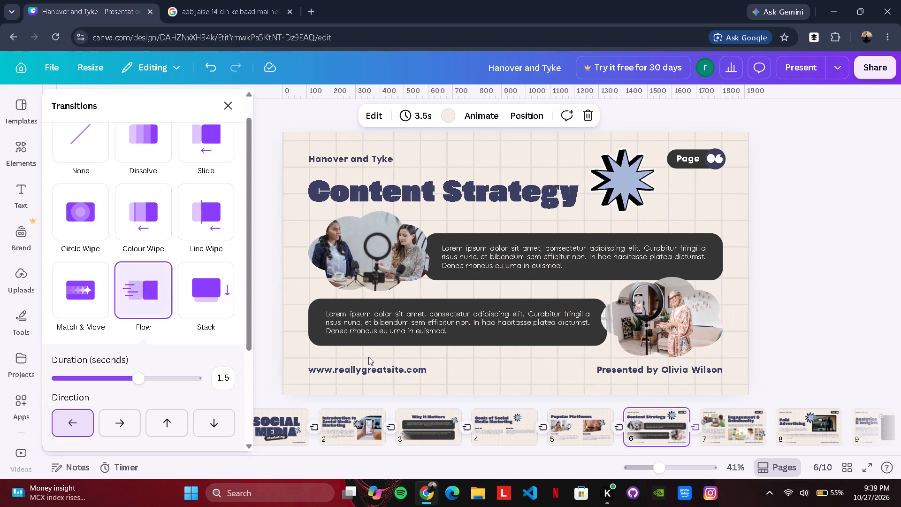
scroll(755, 432, left, 3)
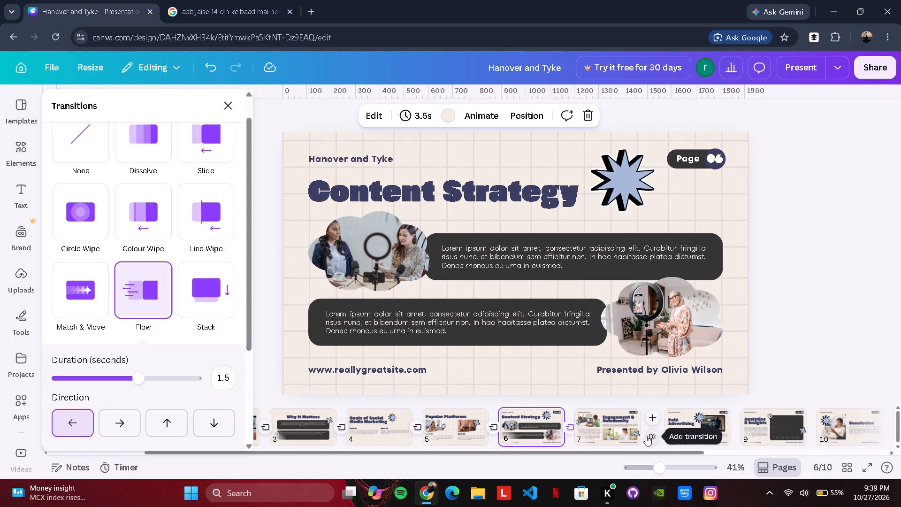
click(646, 436)
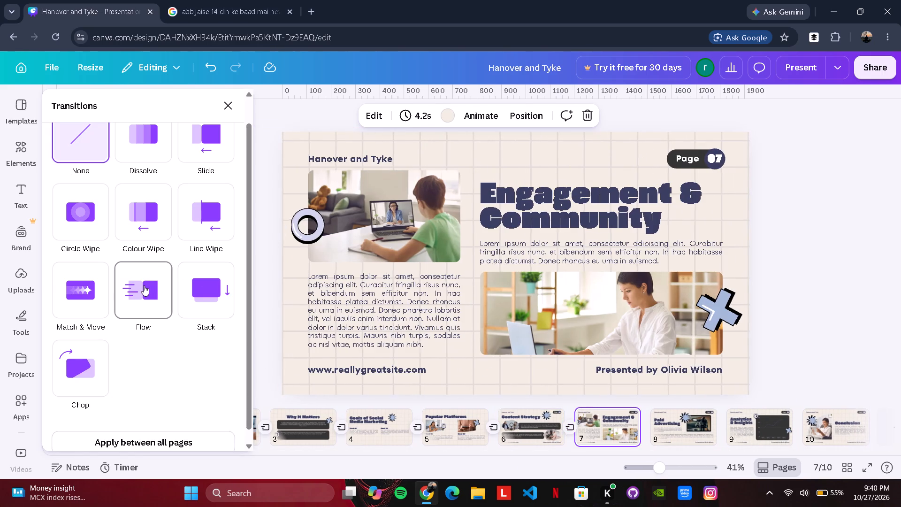
click(144, 285)
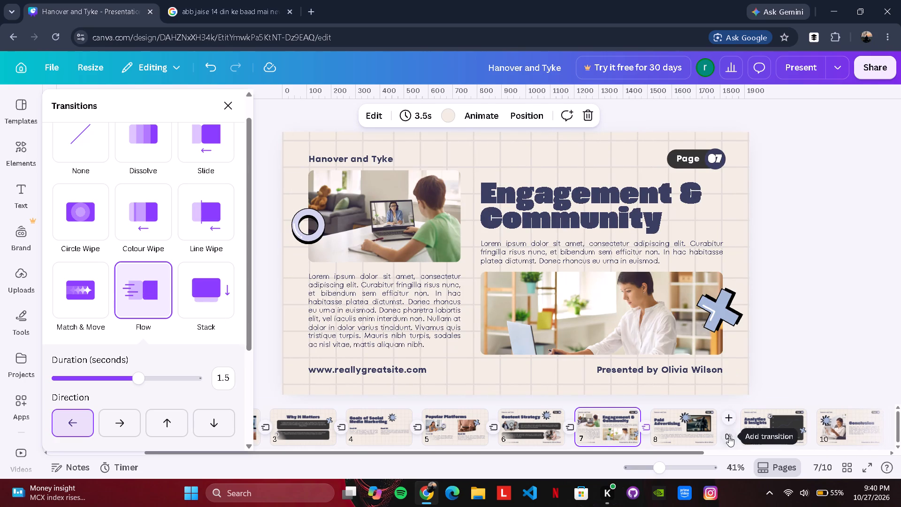
click(729, 436)
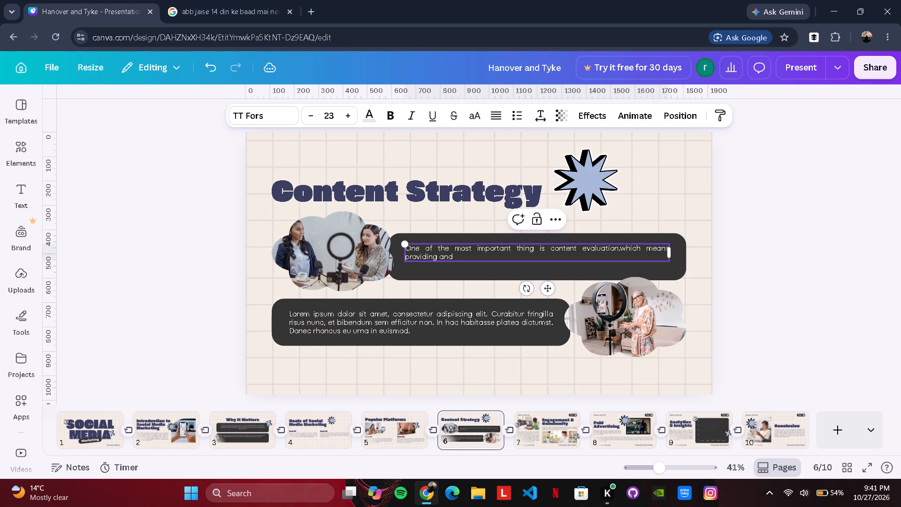
key(BackSpace)
key(BackSpace)
key(space)
text(validate)
key(space)
text(cone)
key(BackSpace)
text(tent)
key(space)
Continue the upper box's text with "with real-time information about the product".
text(with real)
text(-time)
key(space)
text(information)
key(space)
text(about)
key(space)
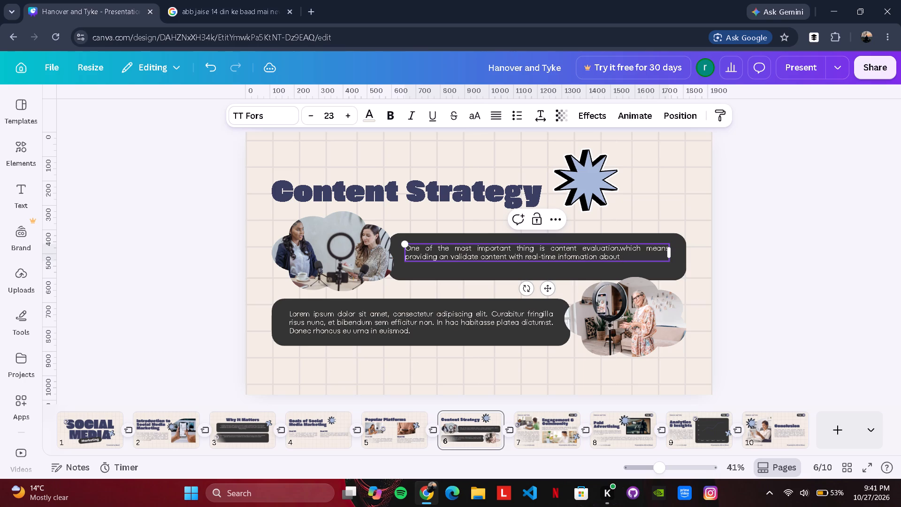
key(t)
text(he product)
key(space)
Finish the upper box's text with "which give's user an trustful asset.".
text(which)
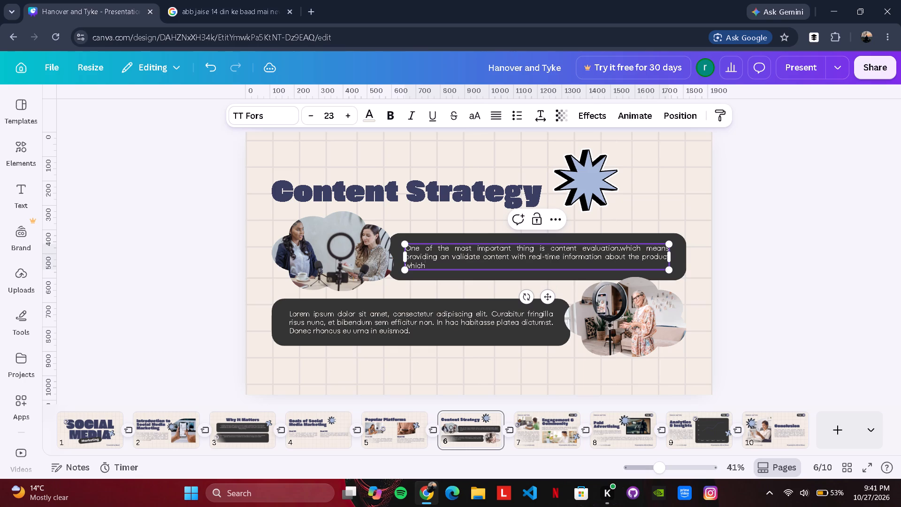
key(space)
text(give's user an tru)
text(st)
text(ful)
key(space)
text(asset)
key(slash)
key(BackSpace)
key(period)
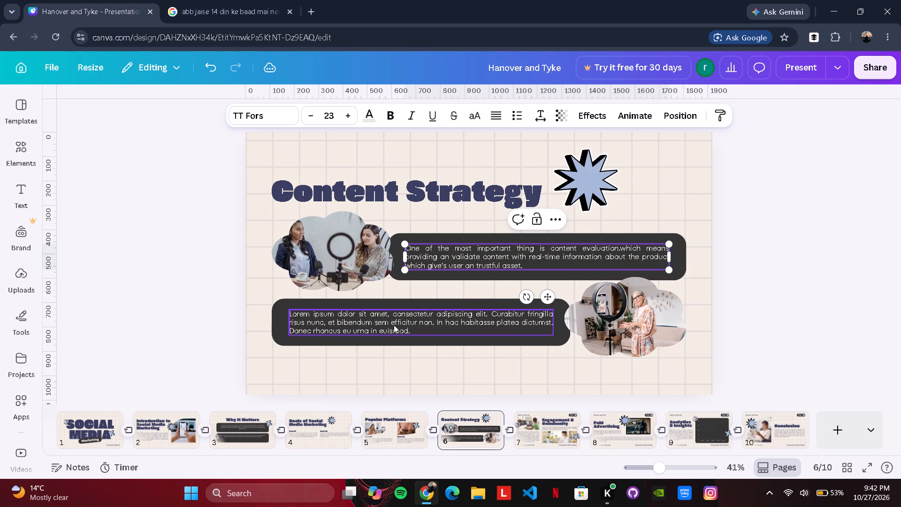
Replace the placeholder text in slide 6's lower dark box with "Good content attracts customer's and".
double_click(390, 326)
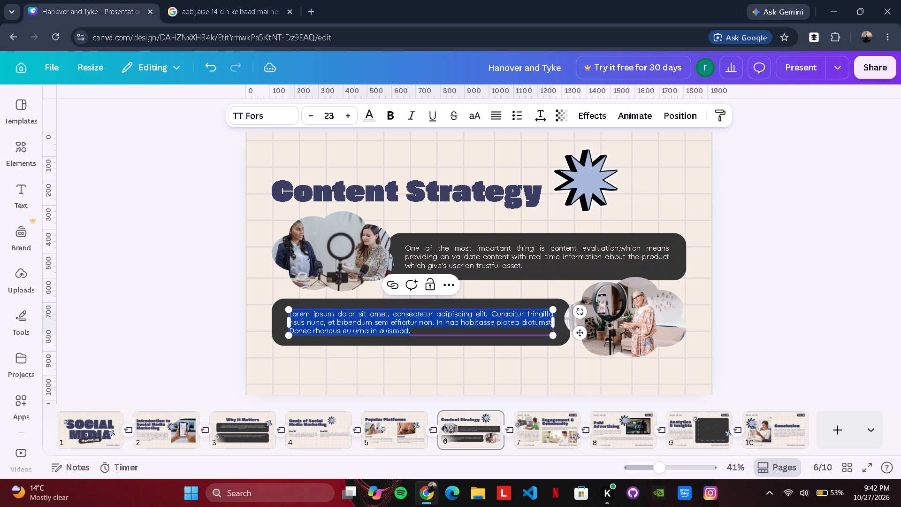
key(BackSpace)
text(Good content attracts)
key(space)
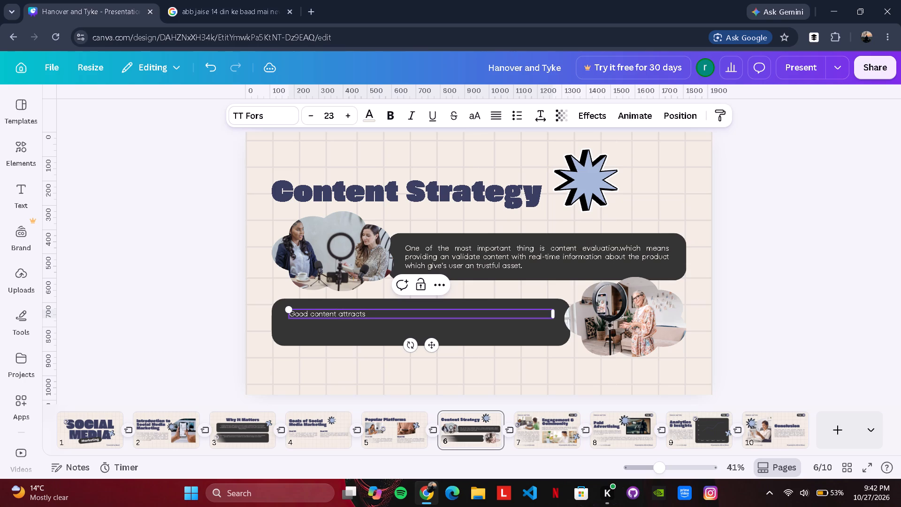
key(c)
text(ustomer's)
key(space)
text(and)
key(space)
Continue the lower box's text with "make the customer intrest".
key(m)
text(ake the customer)
key(space)
text(in)
text(terest)
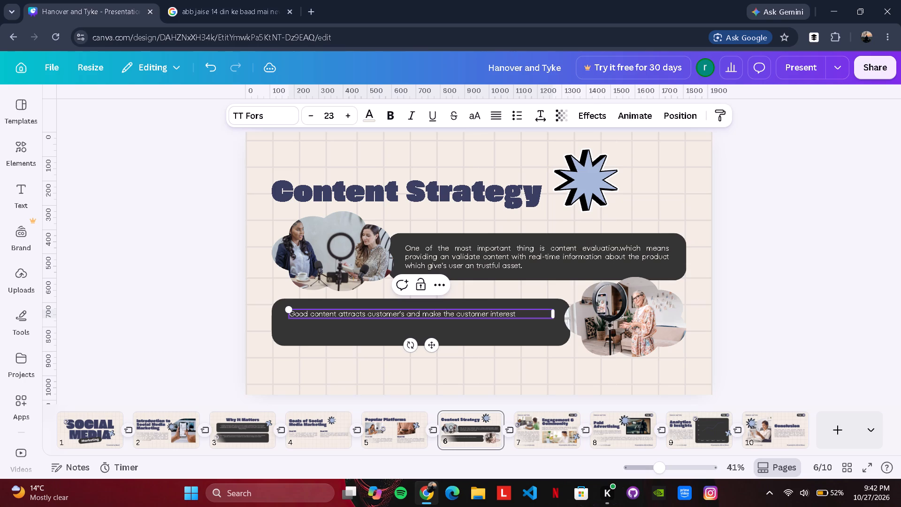
key(Left)
key(Left)
key(Left)
key(Left)
key(BackSpace)
Extend the end of the lower box's text with "in the product".
key(Up)
key(Right)
key(Right)
key(Right)
key(Right)
key(Right)
key(Right)
key(Right)
click(526, 314)
key(space)
text(in the)
key(space)
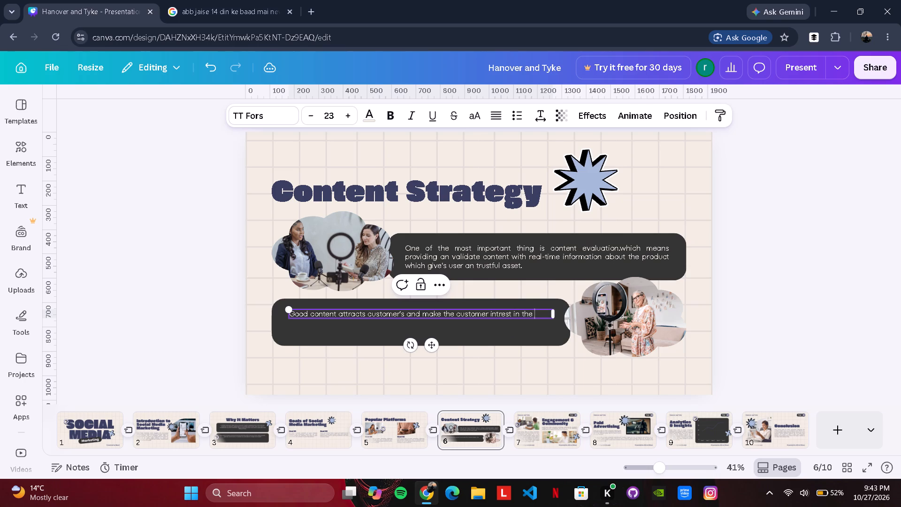
text(product)
key(space)
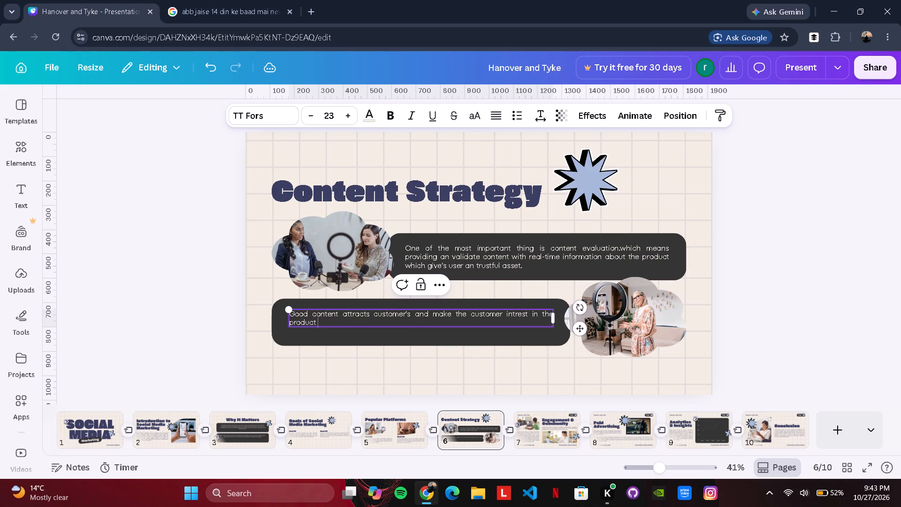
key(BackSpace)
Continue the lower box's text with ".but'an main concern".
text(.but'an main concern)
key(space)
key(BackSpace)
key(BackSpace)
key(r)
key(BackSpace)
text(n)
key(space)
key(Delete)
key(Delete)
Continue the lower box's text with "is genuine product delivery".
text(is genuine)
key(space)
text(pr)
key(o)
text(duct delivery)
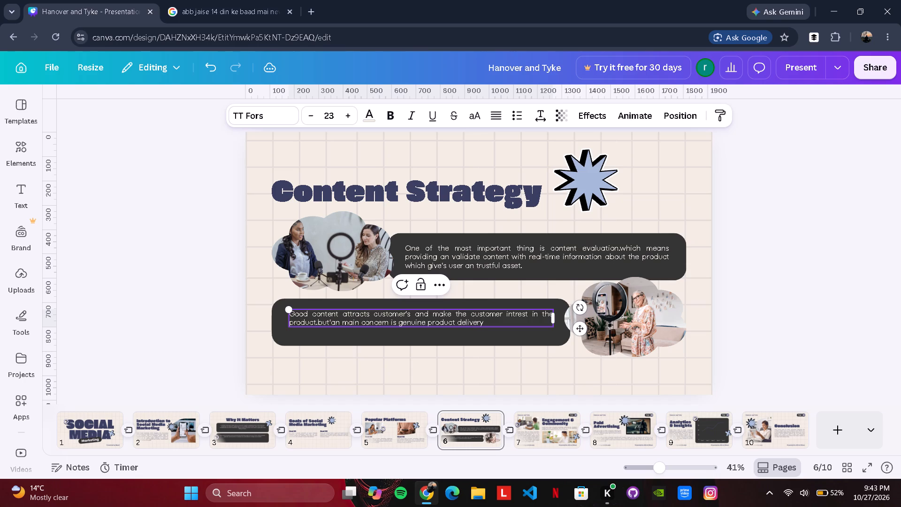
Continue the lower box's text with ",means recieving".
text(,menas)
key(space)
key(BackSpace)
key(BackSpace)
key(BackSpace)
key(BackSpace)
text(ans)
key(space)
text(recieving)
key(space)
Finish the lower box's text with "the product as shown in the pictures.".
text(the propduct)
key(space)
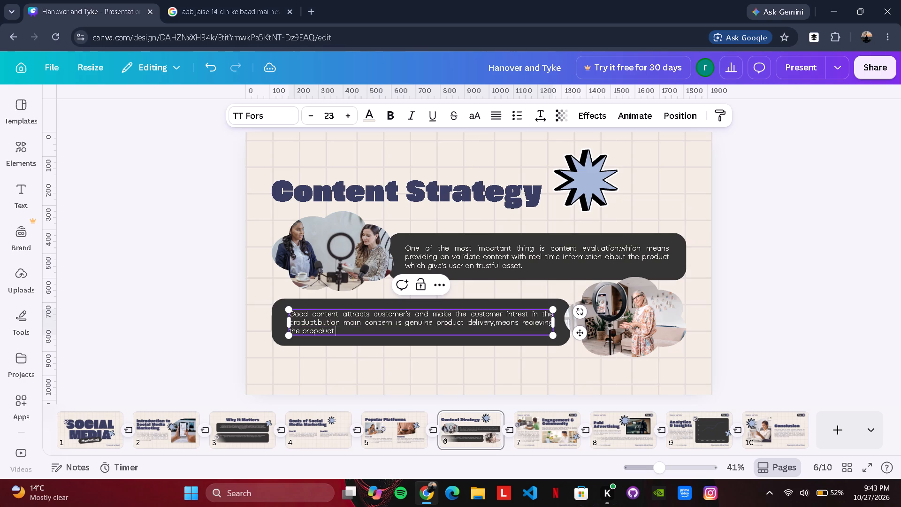
key(BackSpace)
key(BackSpace)
key(BackSpace)
key(BackSpace)
key(BackSpace)
key(BackSpace)
text(duct as shown in)
key(space)
text(the pictures)
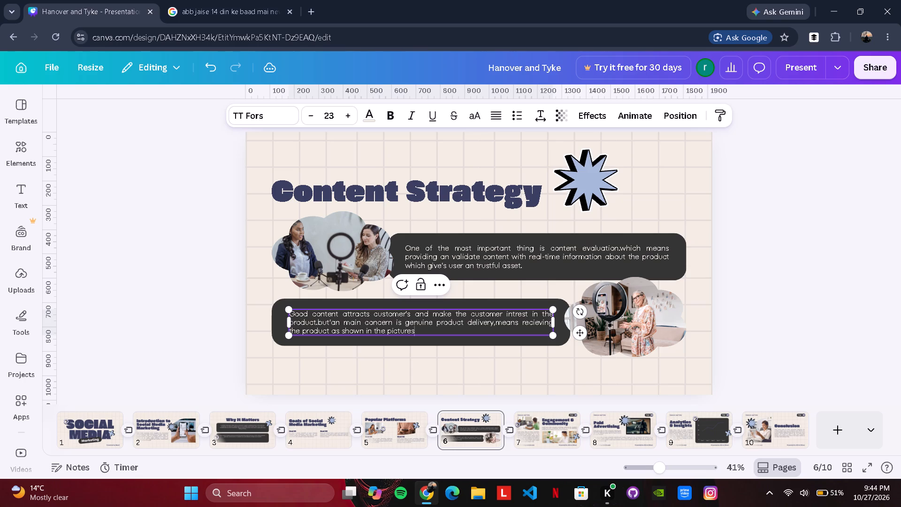
key(period)
Open slide 7 and delete the "Hanover and Tyke" text above its first photo.
click(525, 426)
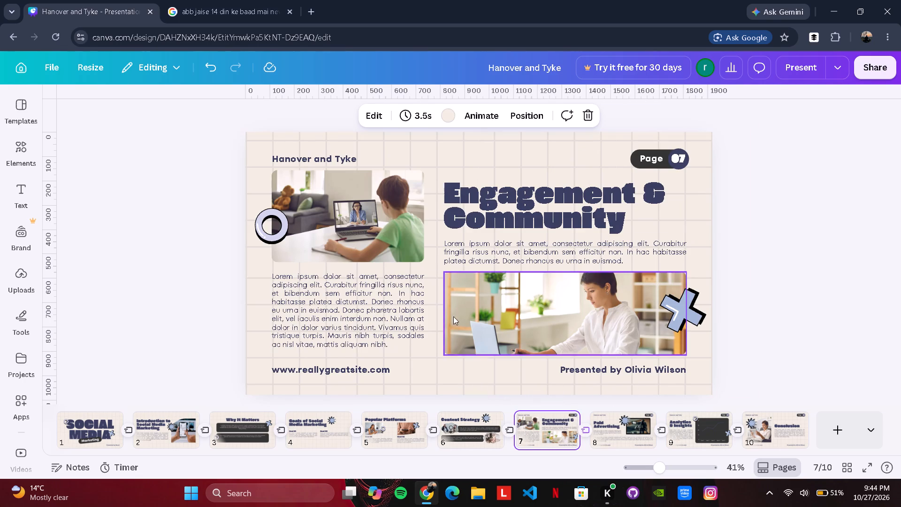
click(342, 163)
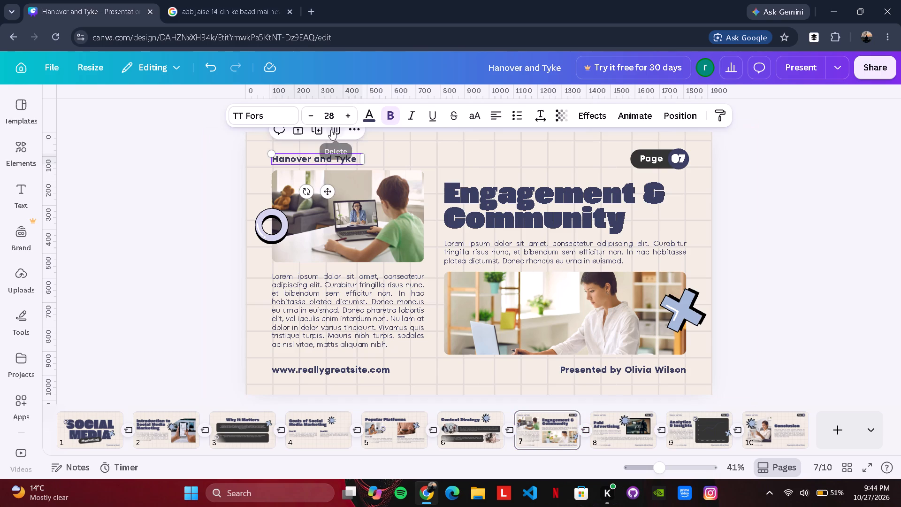
click(331, 130)
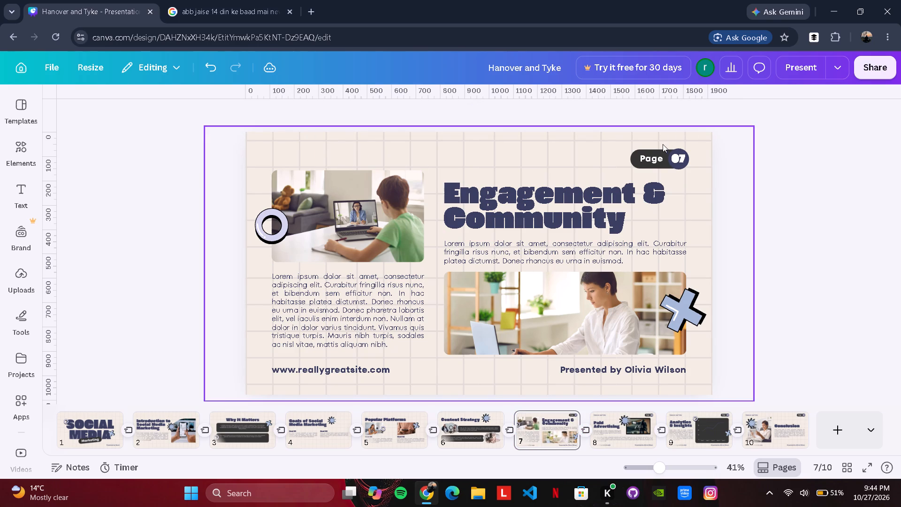
Delete the whole page-number badge on slide 7: the number 07, its circle, the "Page" label and the dark pill shape.
click(673, 156)
click(697, 133)
click(682, 160)
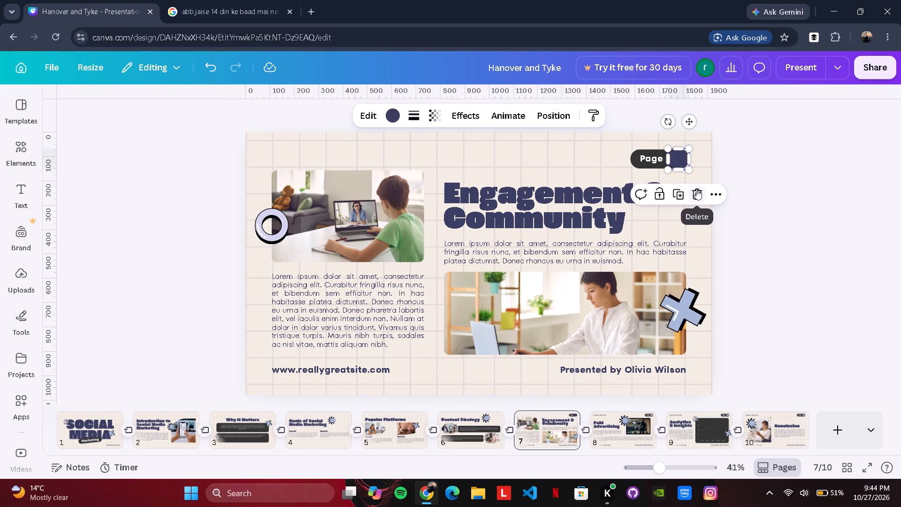
click(696, 189)
click(658, 156)
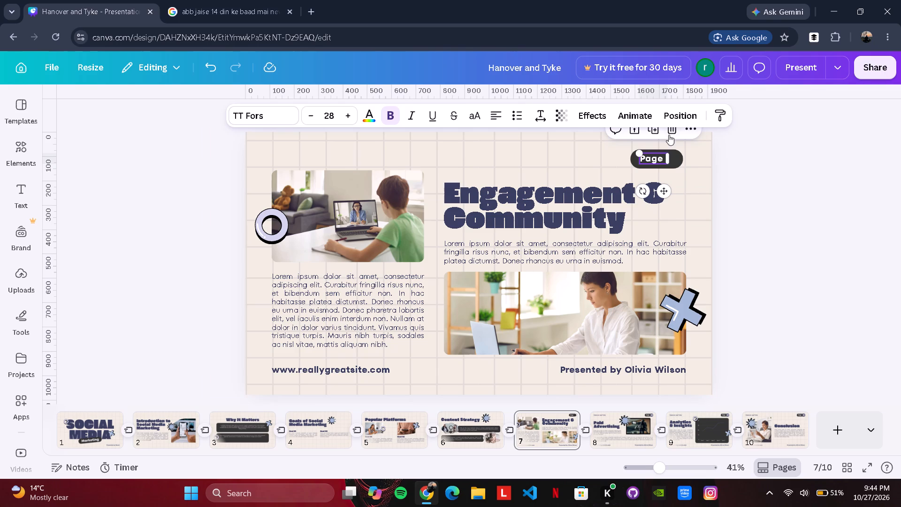
click(669, 134)
click(668, 165)
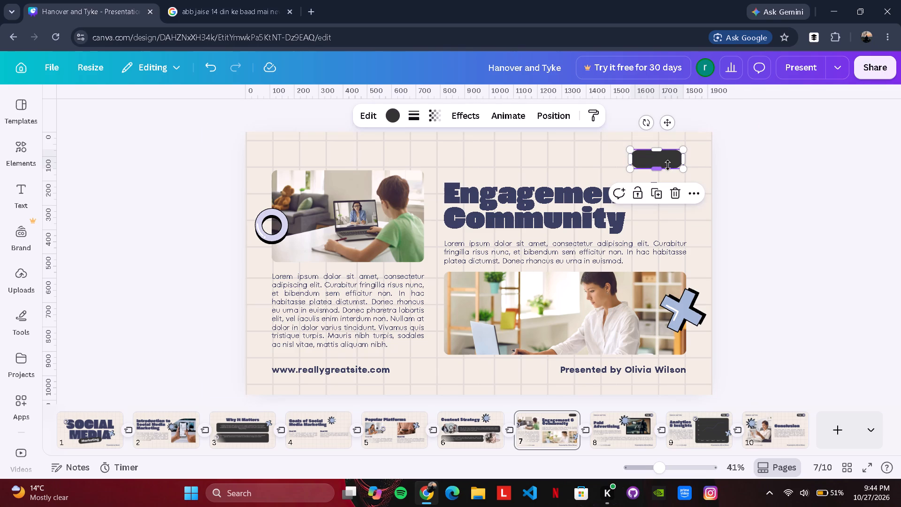
click(673, 190)
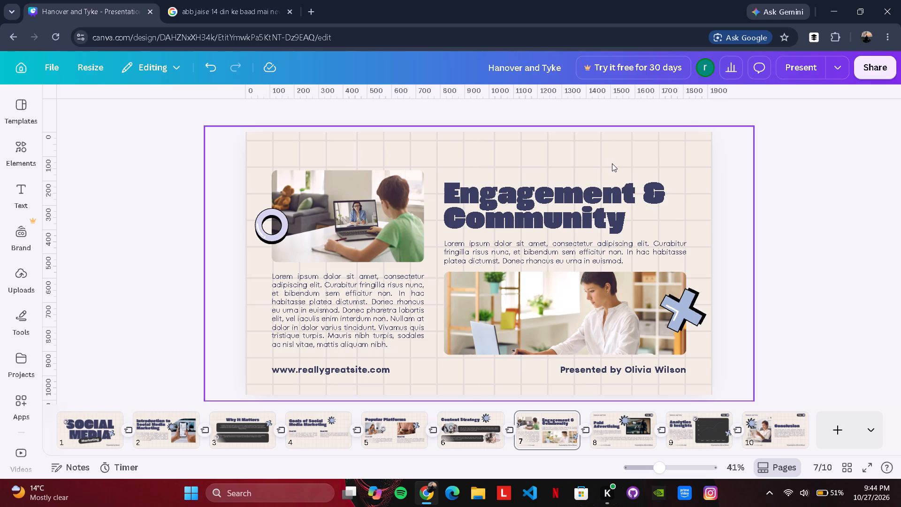
click(633, 366)
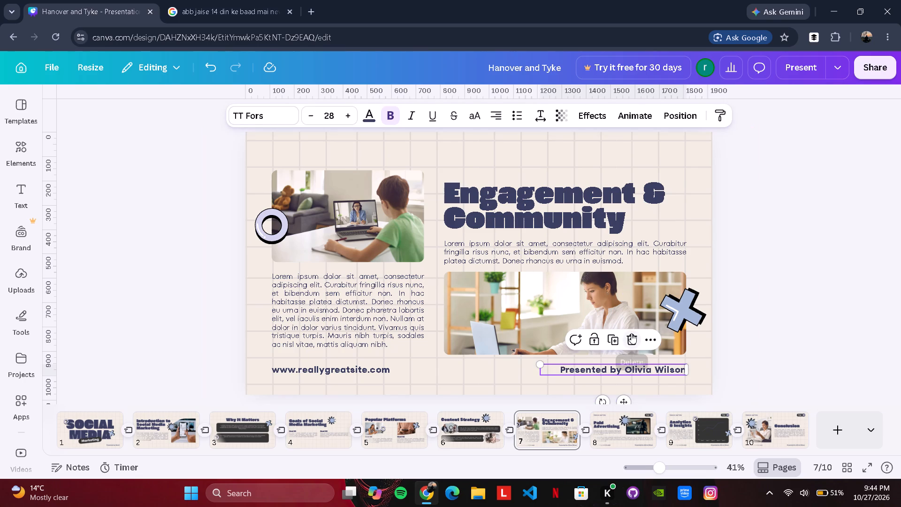
click(632, 344)
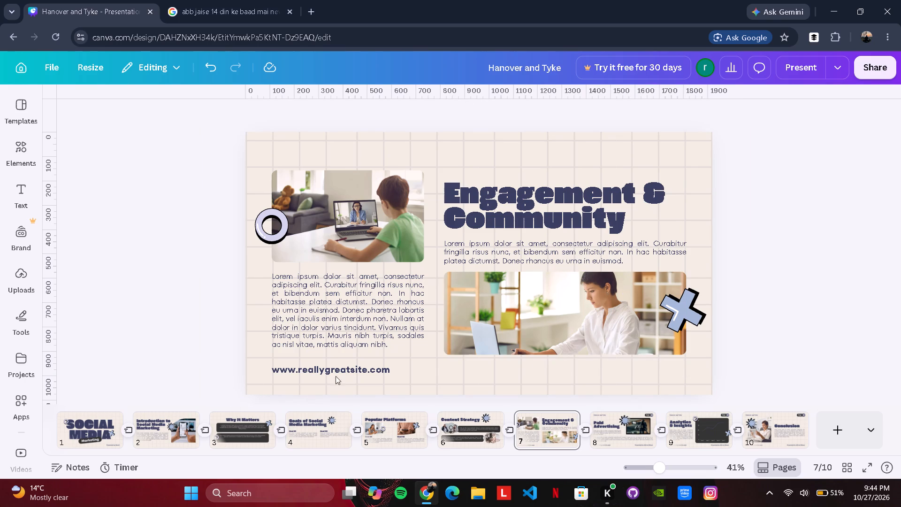
click(364, 366)
click(362, 341)
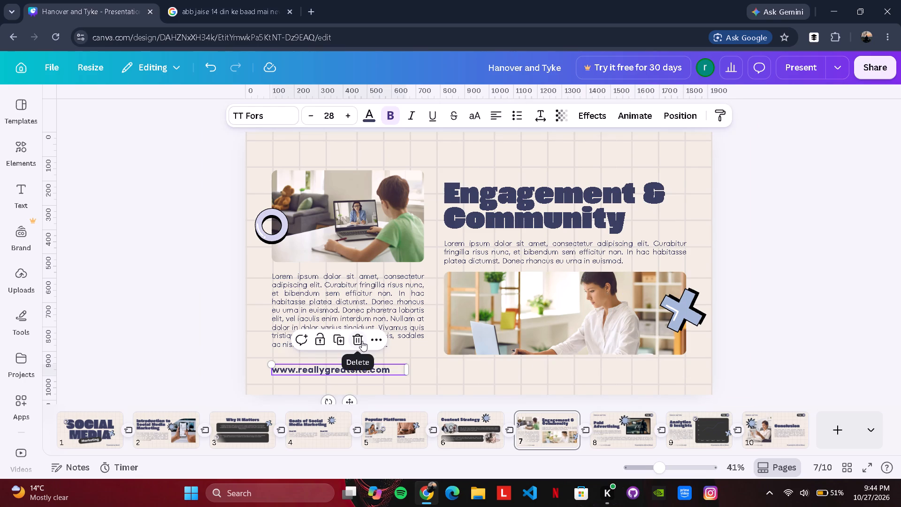
Replace the placeholder paragraph under the "Engagement & Community" heading with text starting "Good community means".
click(508, 245)
click(508, 245)
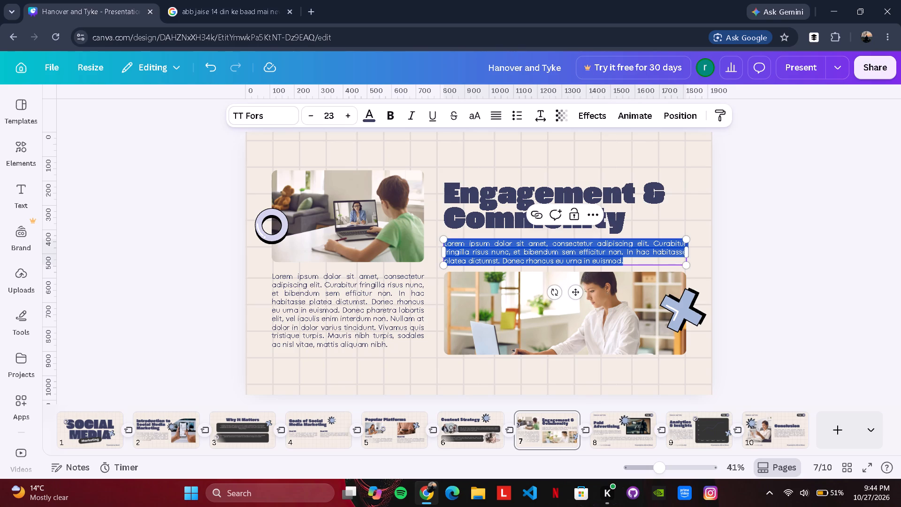
key(BackSpace)
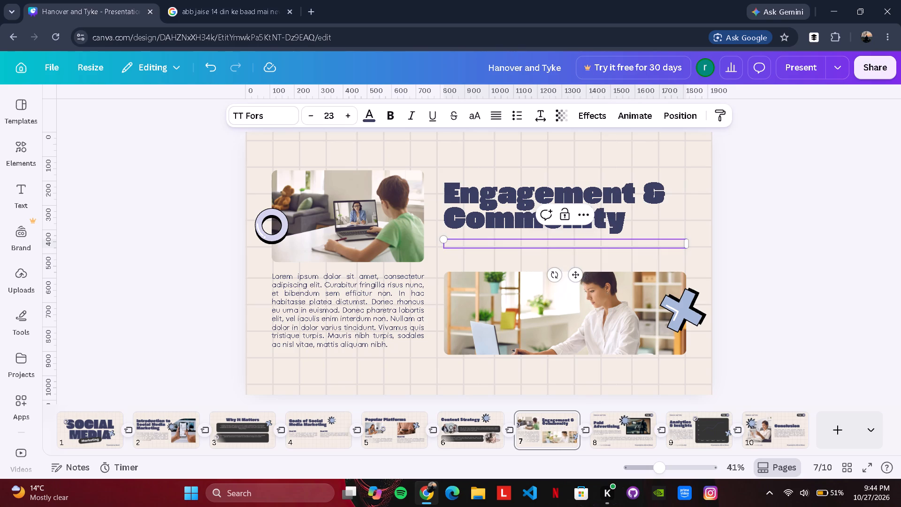
text(Good)
key(space)
text(community)
key(space)
text(means)
key(space)
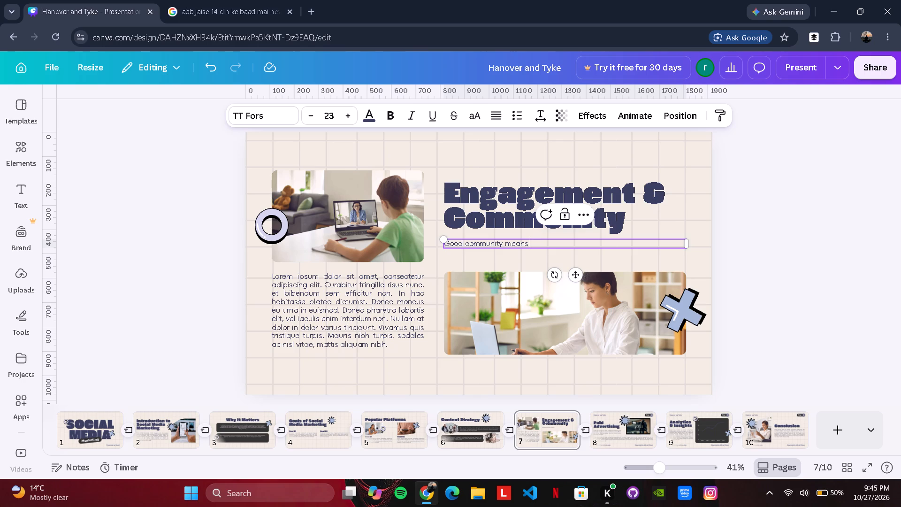
Continue the paragraph under the heading with "an trust platform is growing".
text(an)
key(space)
text(trust)
key(space)
text(platform)
key(space)
text(is)
key(space)
text(growin)
key(g)
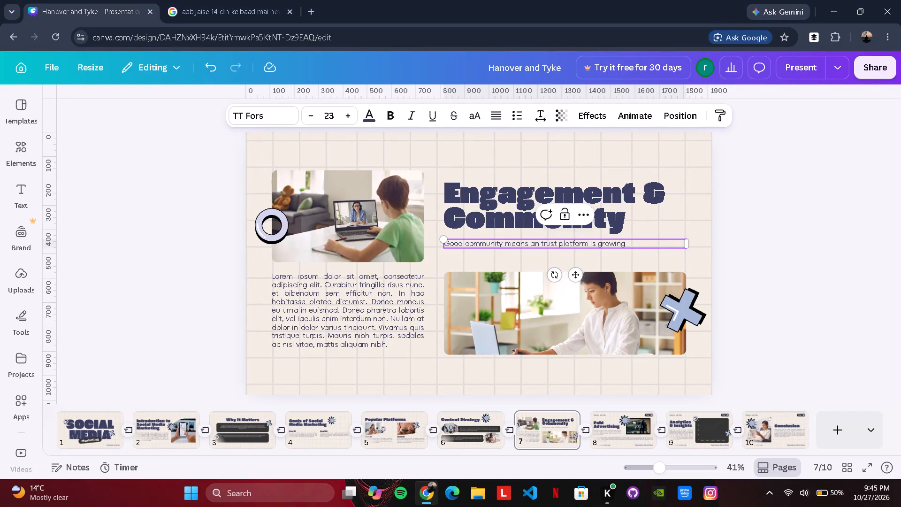
key(space)
Continue the paragraph under the heading with "which engages the reputation of the".
text(which)
key(space)
text(enga)
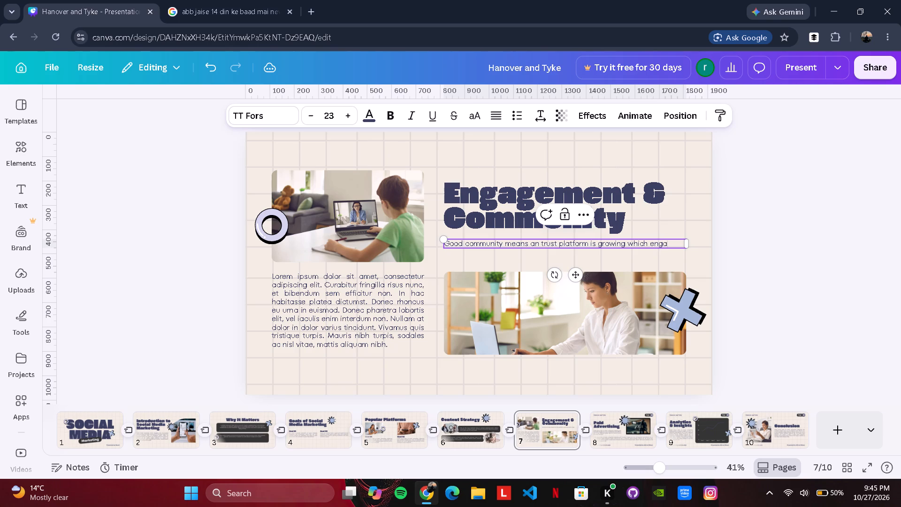
text(ges)
key(space)
text(the)
key(space)
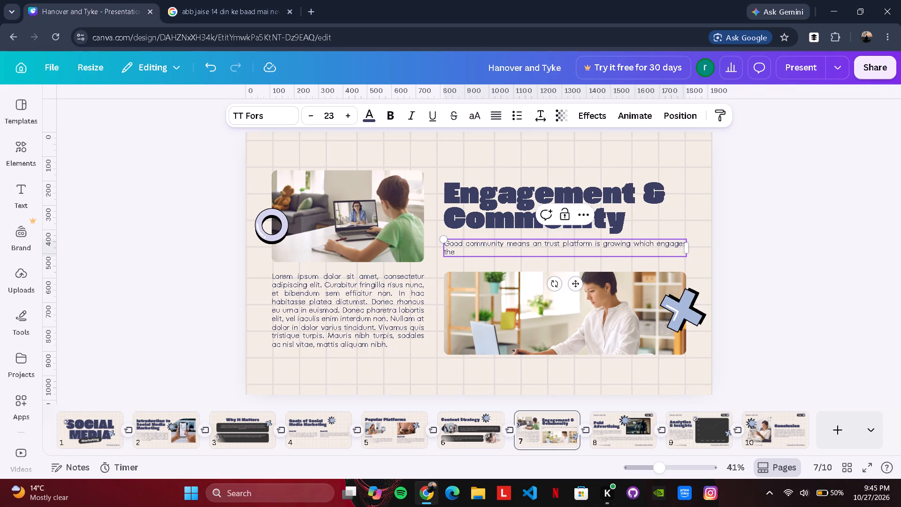
text(reputation of)
key(space)
text(the)
key(space)
Finish the paragraph under the heading with "platform and make profitable outcomes.".
text(platform)
key(space)
text(and)
key(space)
text(make)
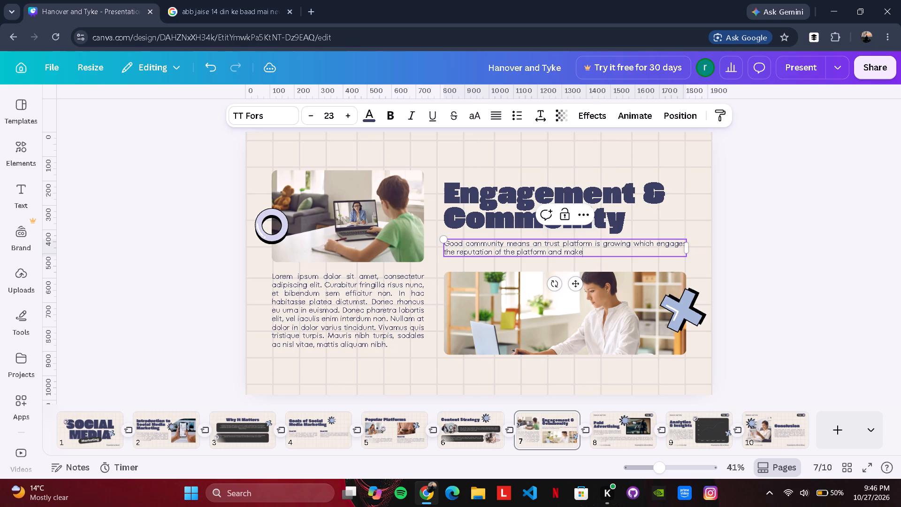
key(space)
text(profitable)
key(space)
text(outcomes)
key(period)
Replace the placeholder paragraph below the photo of the boy on slide 7 with text starting "Good and genuine platforms".
double_click(326, 294)
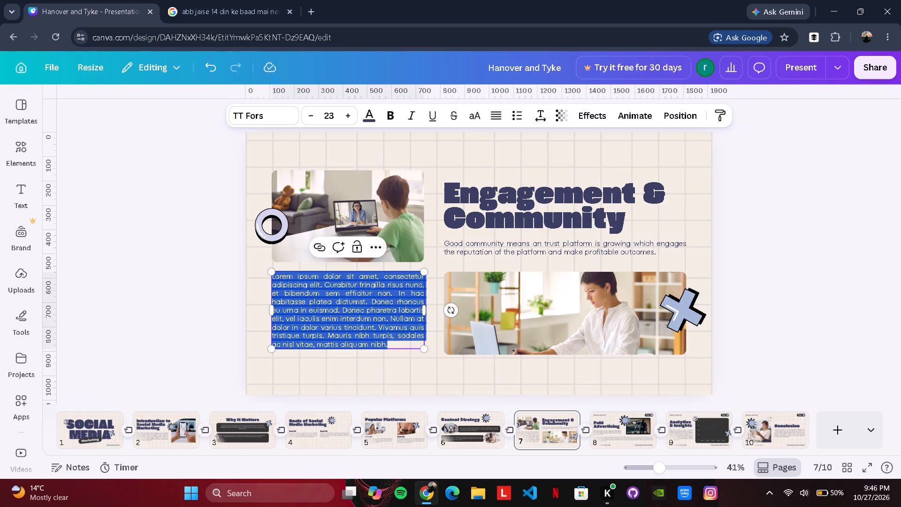
key(BackSpace)
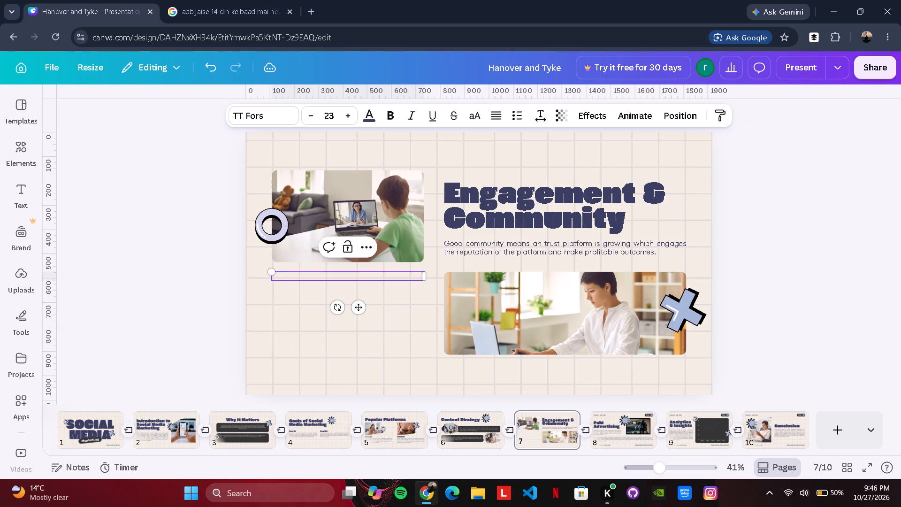
text(Good)
key(space)
text(and ge)
key(n)
key(u)
text(ine)
key(space)
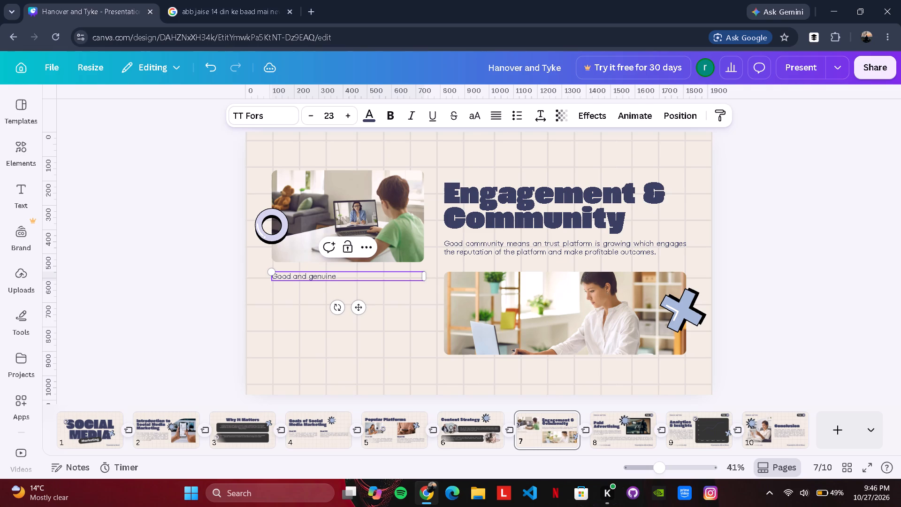
text(platforms)
key(space)
Continue the paragraph below the boy's photo with "always go profitable and have an strong customer support".
text(always)
key(space)
text(go)
key(space)
text(propf)
key(BackSpace)
key(BackSpace)
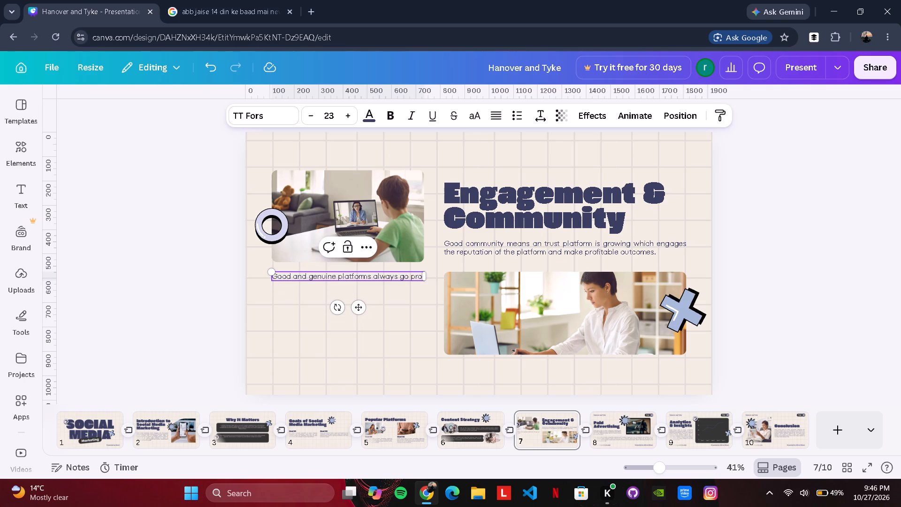
text(fitable)
key(space)
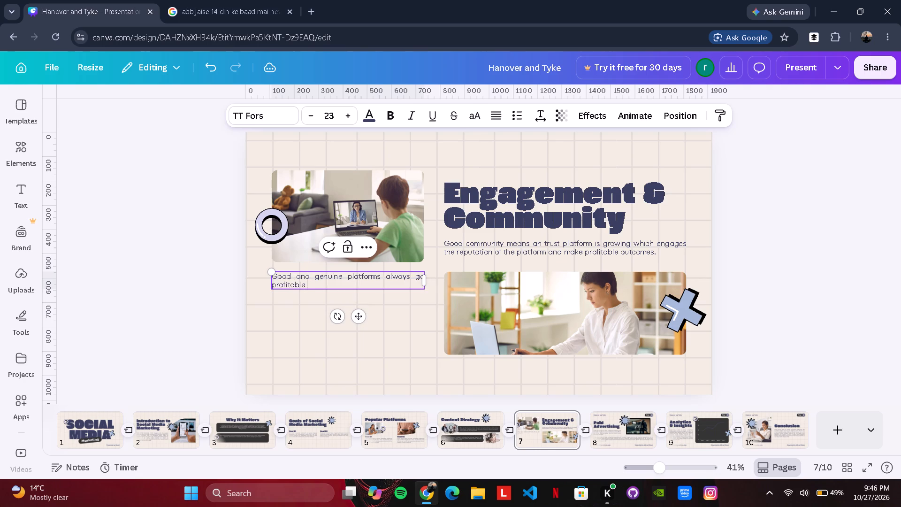
text(and)
key(space)
text(have an strong customer support)
key(space)
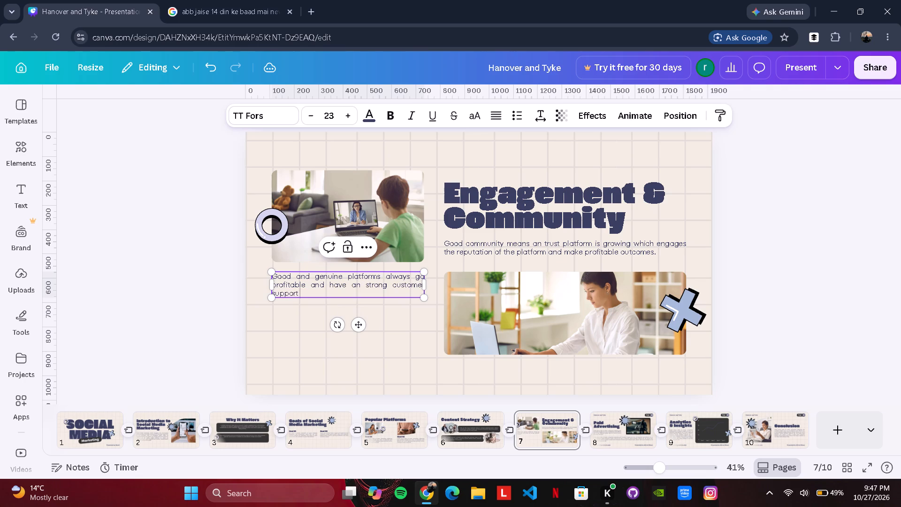
Finish the paragraph below the boy's photo with "with execellent reputation boundaries.".
text(with)
key(space)
text(repu)
key(BackSpace)
key(BackSpace)
key(BackSpace)
key(BackSpace)
text(execellent)
key(space)
text(reputation boundaries)
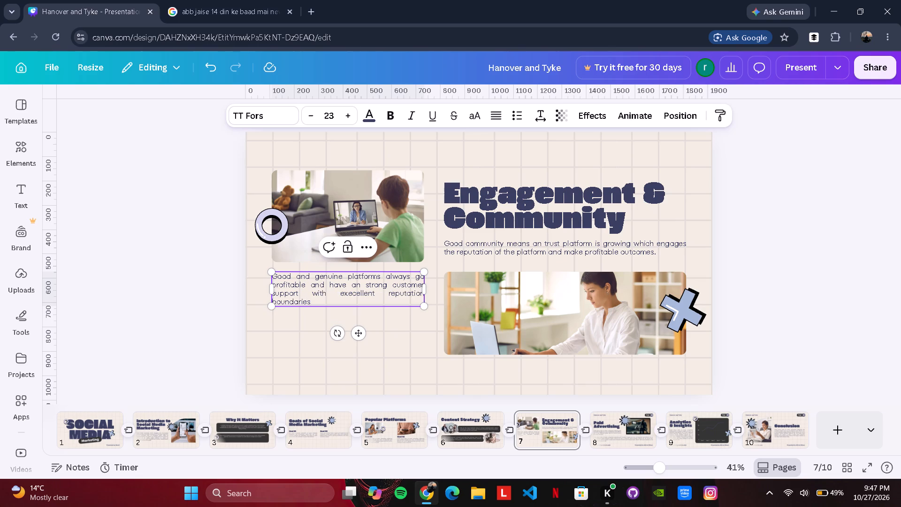
key(period)
Delete the "Hanover and Tyke" header, the website address and the presenter line from slide 8, "Paid Advertising".
click(612, 437)
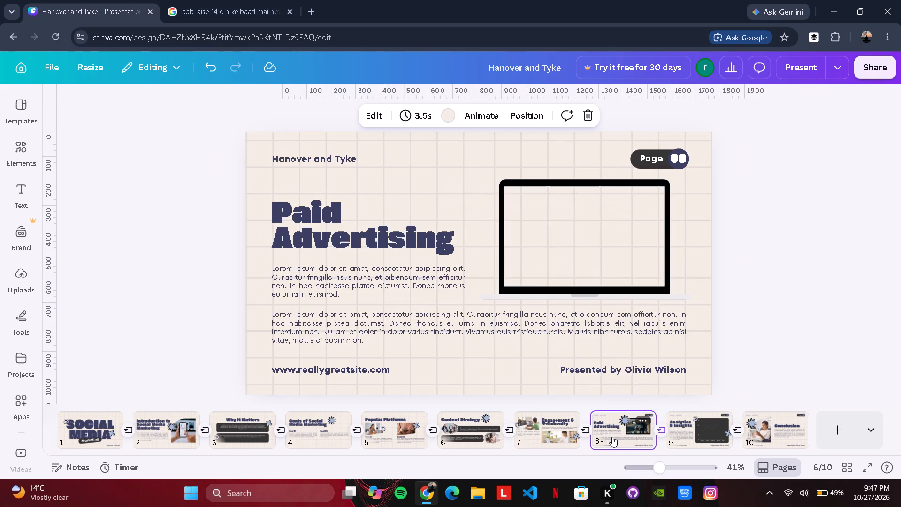
click(321, 159)
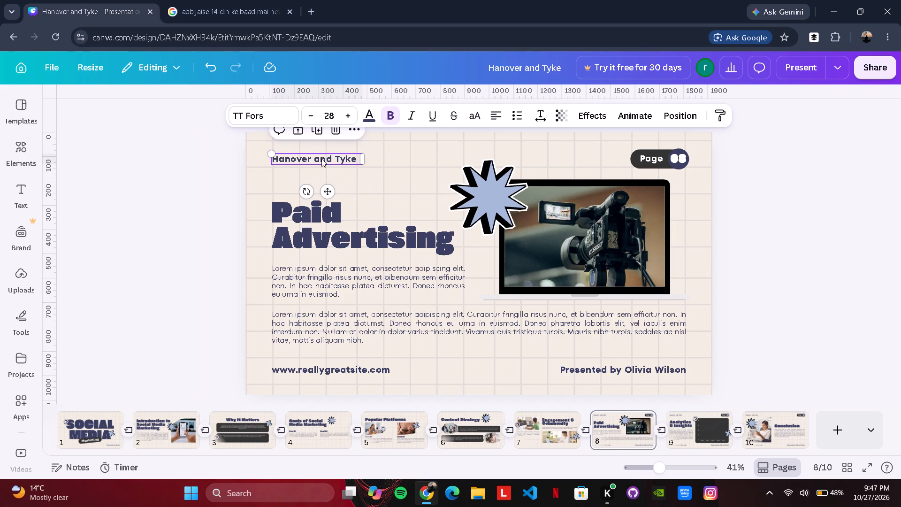
click(338, 131)
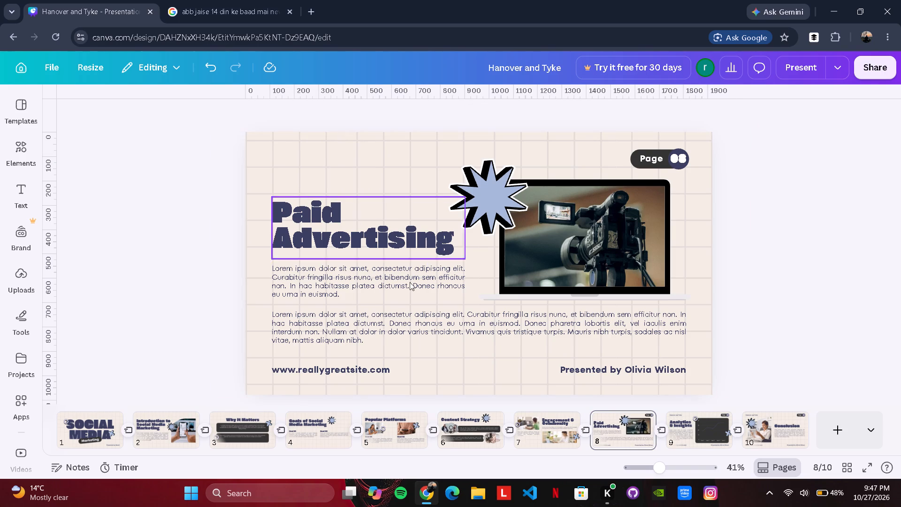
click(377, 370)
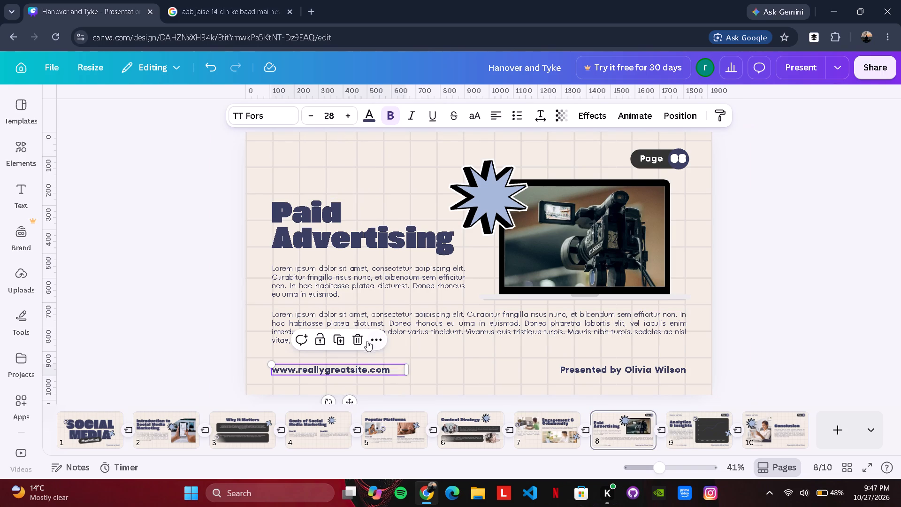
click(362, 337)
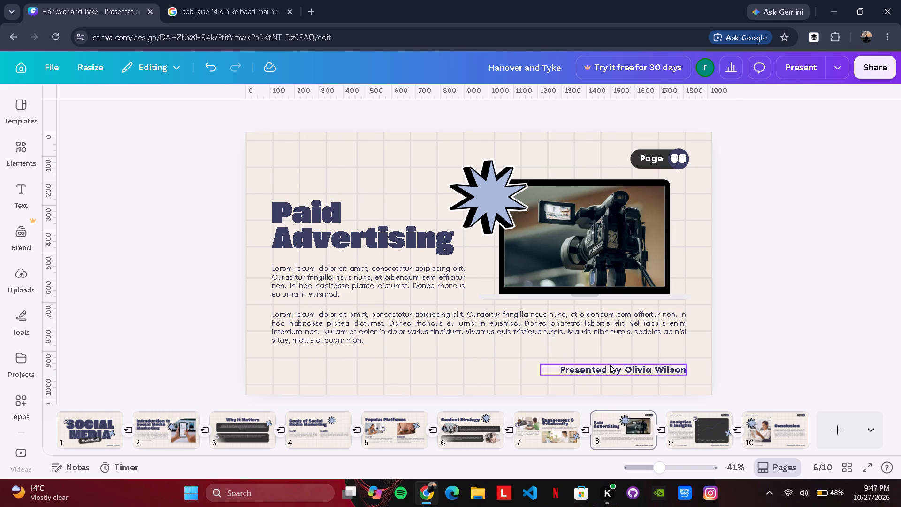
click(610, 365)
click(629, 342)
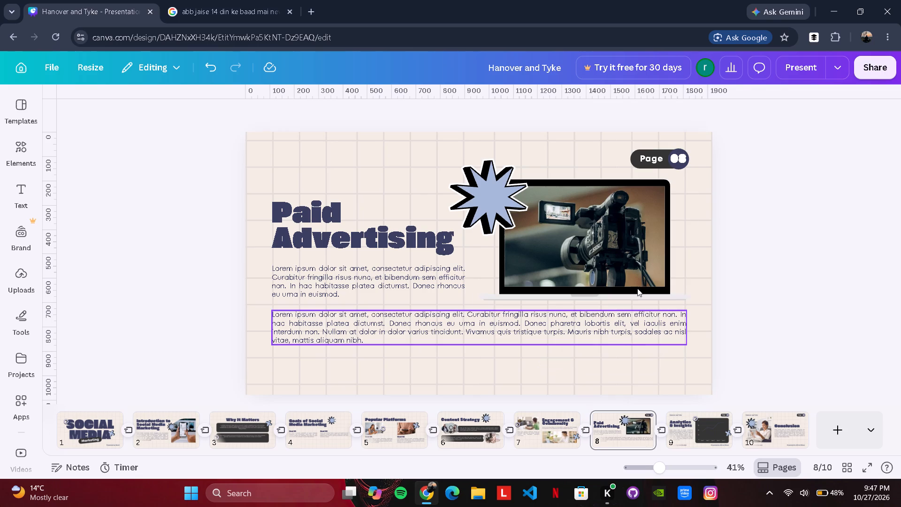
Delete the "Page" label and the number 08 from the page badge on slide 8.
click(657, 161)
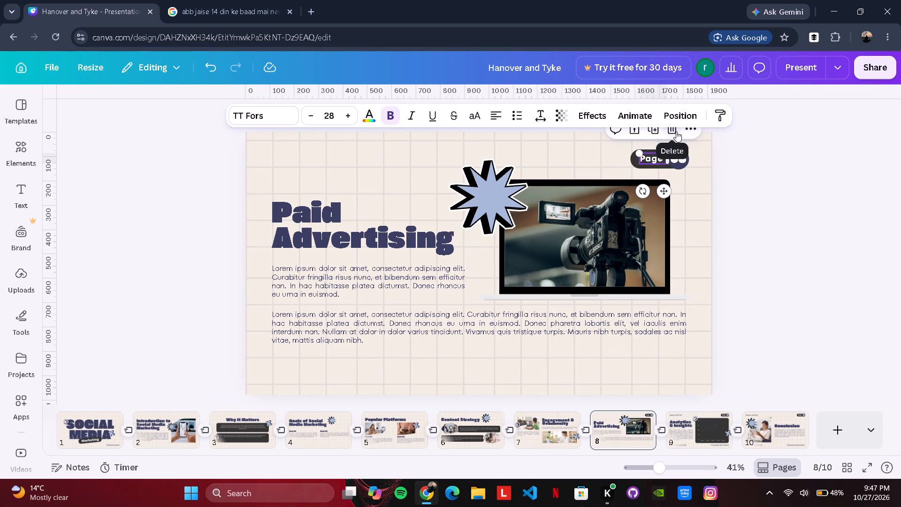
click(676, 131)
click(679, 155)
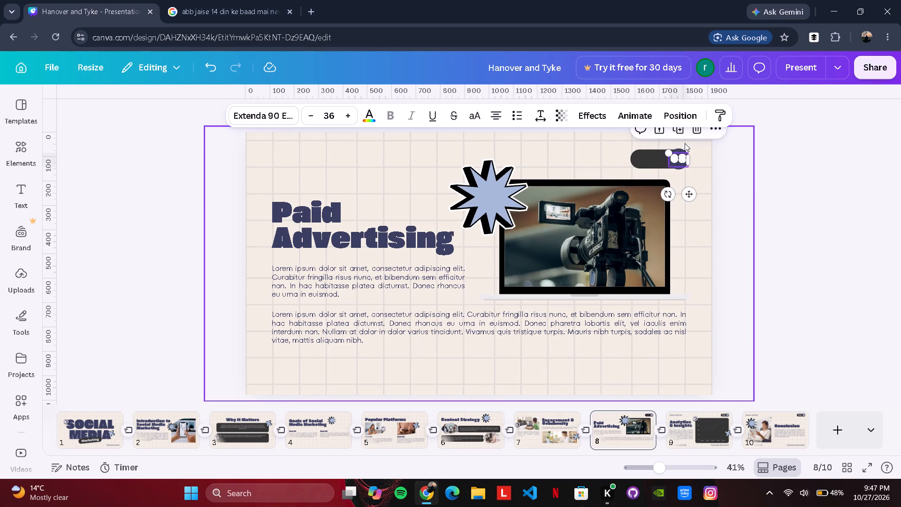
click(694, 131)
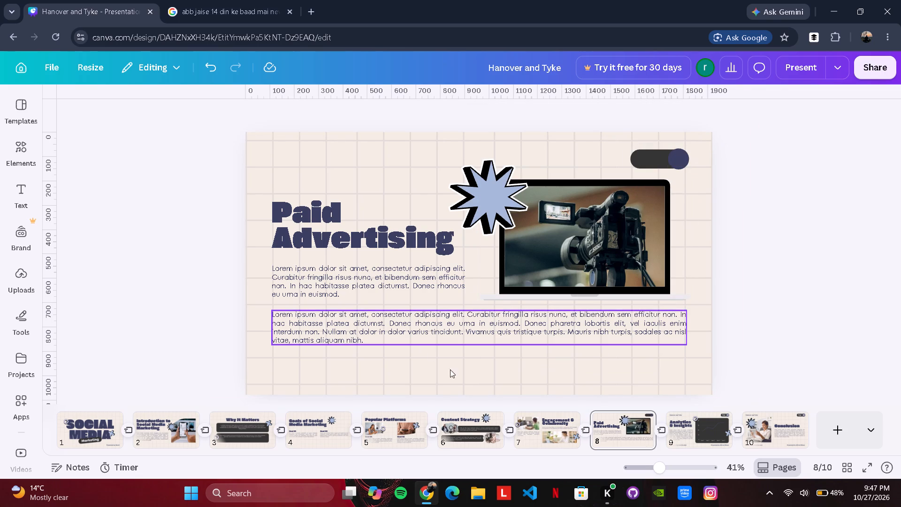
Replace the placeholder paragraph directly under the "Paid Advertising" heading with "people can do paid advertising for their particular products.".
click(371, 273)
click(371, 273)
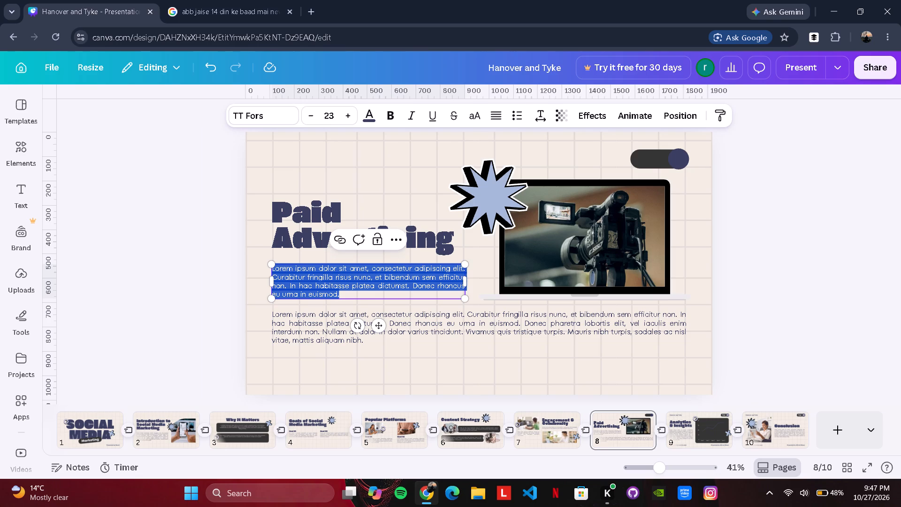
key(BackSpace)
text(pe)
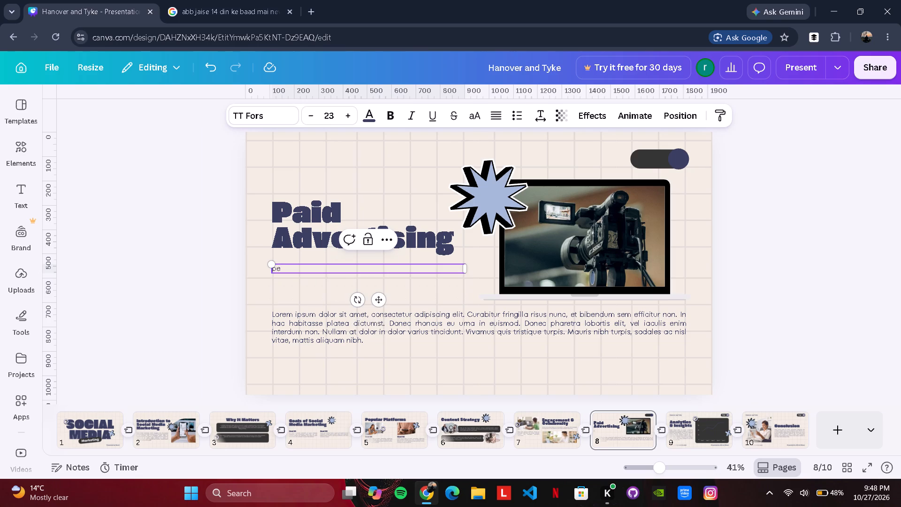
text(ople can do)
key(space)
text(paid advertising for their)
key(space)
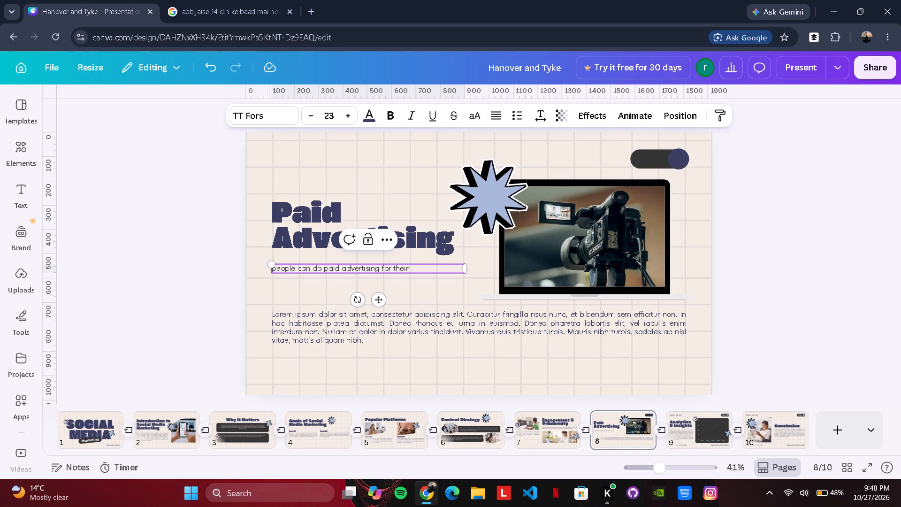
text(particular)
key(space)
text(proc)
key(BackSpace)
text(ducts)
key(period)
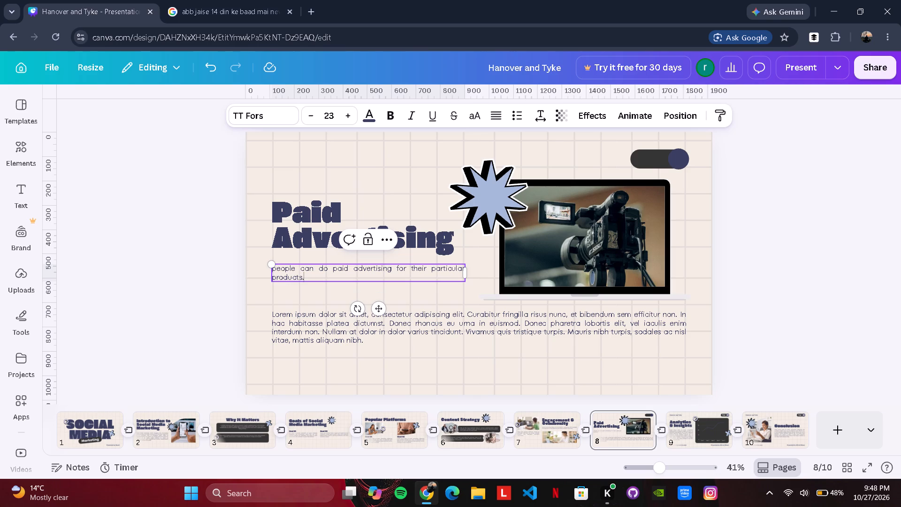
Continue the paragraph under the "Paid Advertising" heading with "which means they can promote their product".
text(which means 9t)
key(BackSpace)
key(BackSpace)
text(they can)
key(space)
text(promote their product)
key(space)
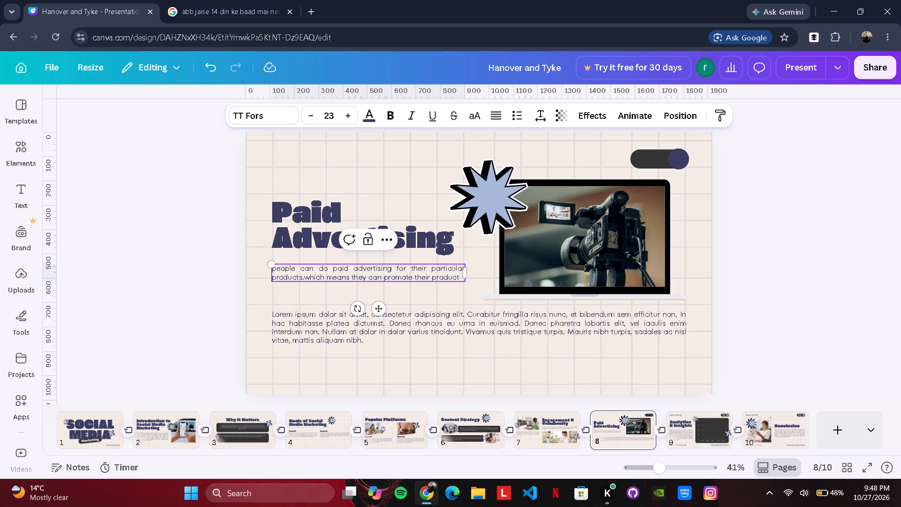
Finish the paragraph under the "Paid Advertising" heading with "by funding an big social marketing firm my funding them.".
text(by funding an)
key(space)
text(big social marketing)
key(space)
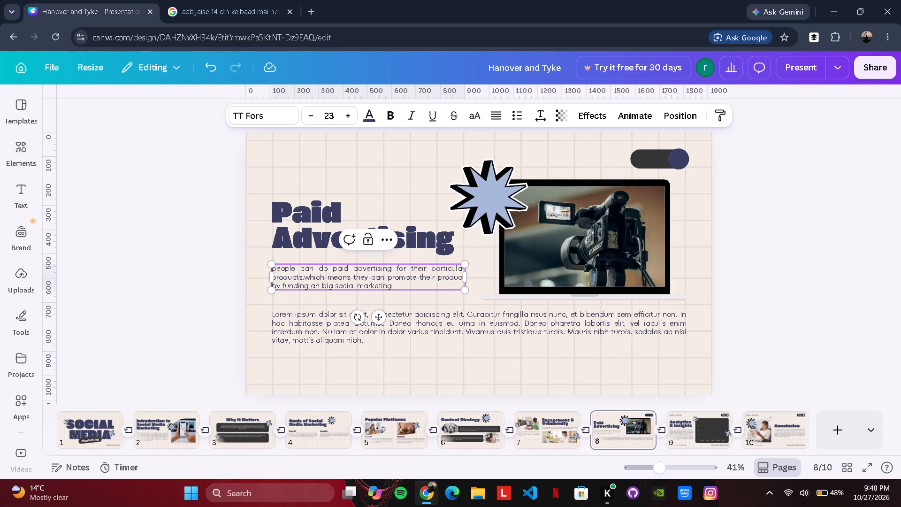
text(firm)
key(space)
text(my)
key(space)
text(funding)
key(space)
text(them)
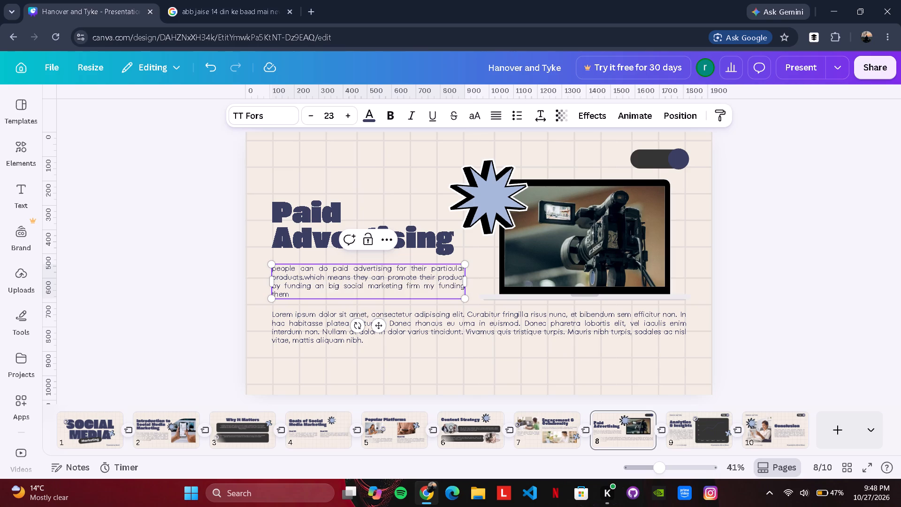
key(period)
Replace the lower placeholder paragraph on slide 8 with "user can see that advertisement while they can explore and".
double_click(292, 323)
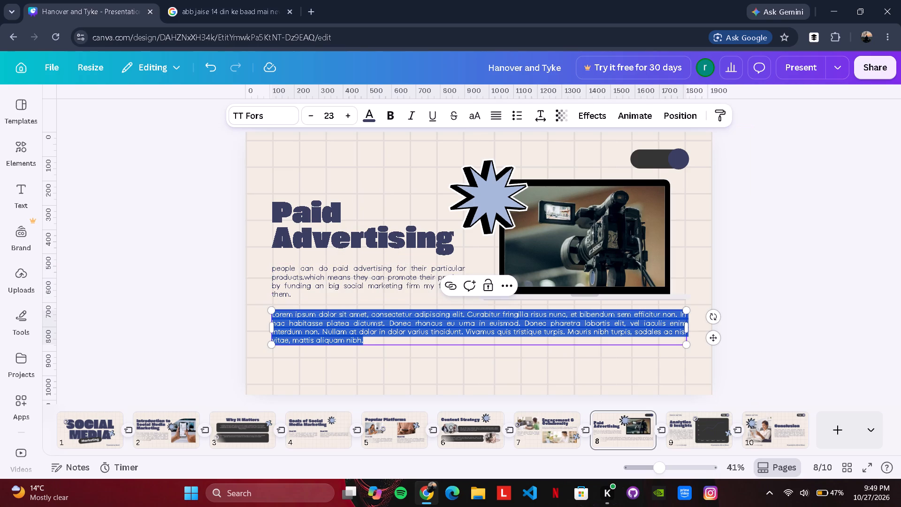
key(BackSpace)
text(user can see that)
key(space)
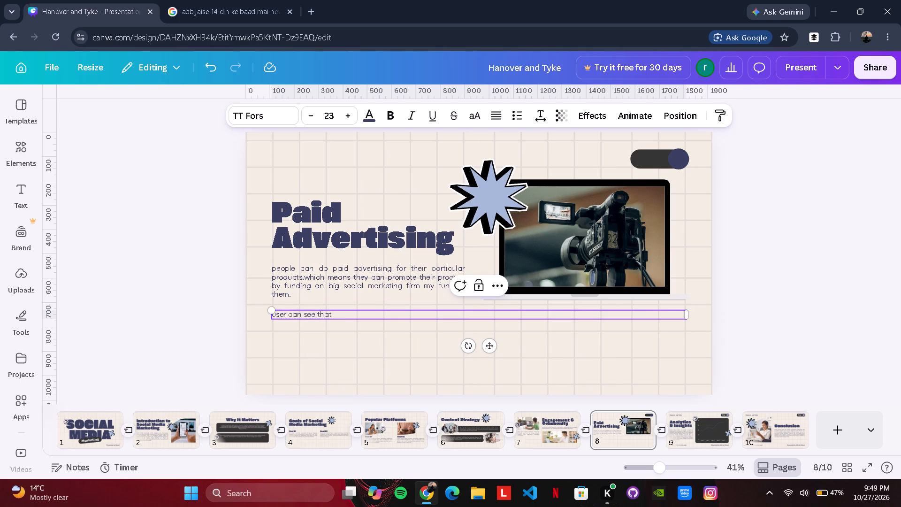
text(advertisement)
key(space)
text(while)
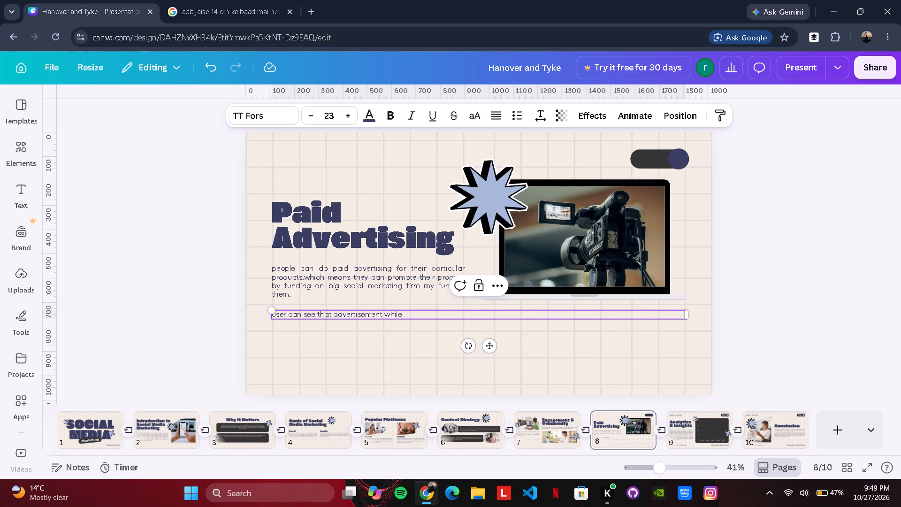
key(space)
key(e)
key(BackSpace)
text(they can explore)
key(space)
text(and)
key(space)
Delete the dark pill shape and the blue circle of the empty page badge on slide 8.
click(651, 165)
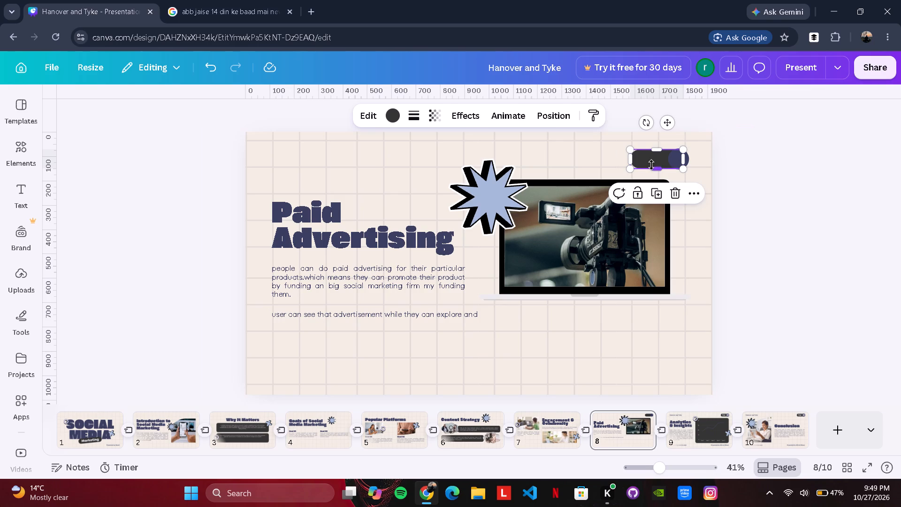
click(681, 198)
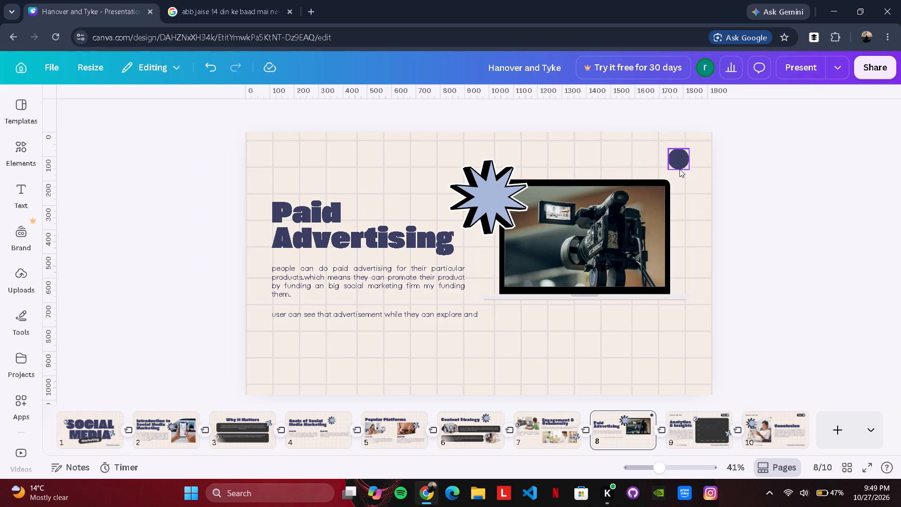
click(680, 169)
click(694, 194)
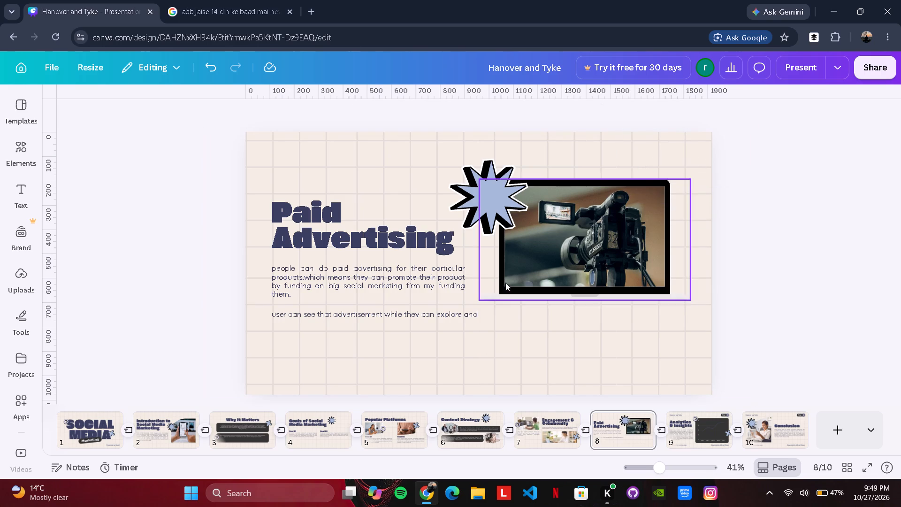
Finish the lower paragraph on slide 8 with "see more information about thier needed things.".
click(469, 317)
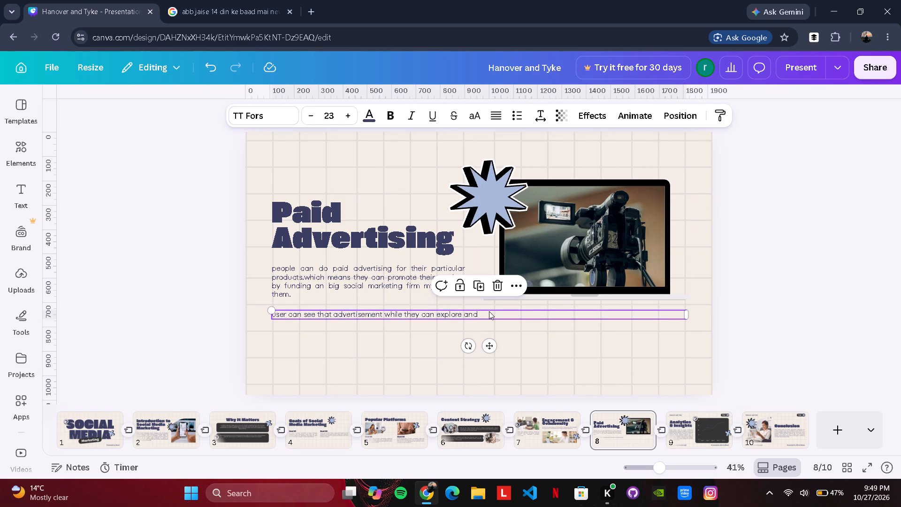
click(489, 311)
key(t)
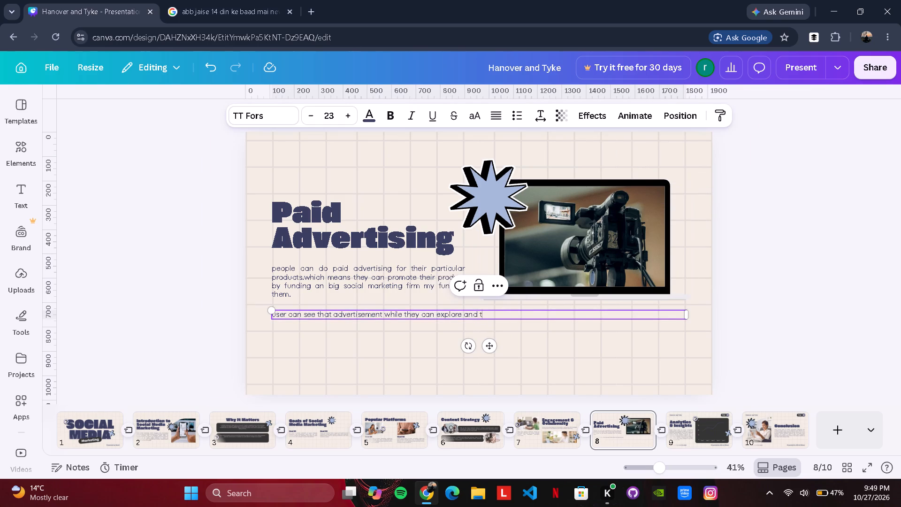
key(BackSpace)
text(see)
key(space)
text(mo)
text(re information about thie)
key(space)
key(BackSpace)
text(r)
key(space)
text(needed)
key(space)
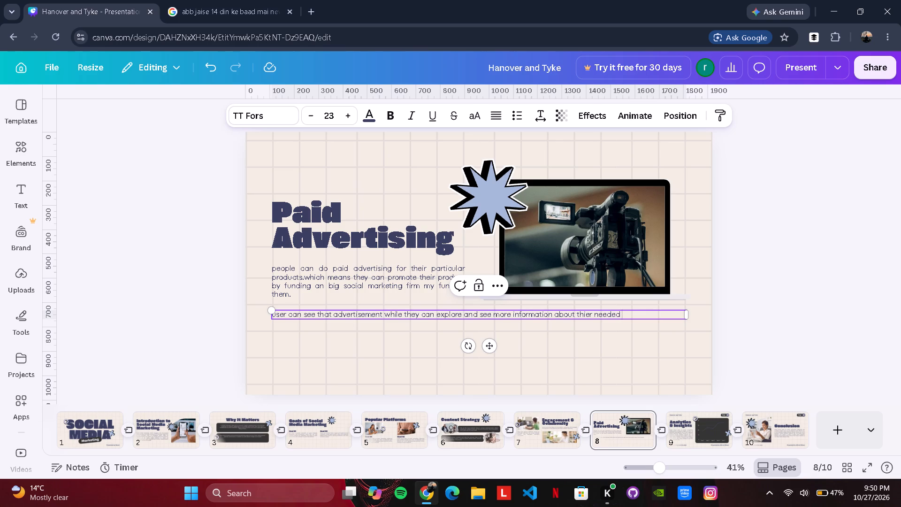
text(things)
key(period)
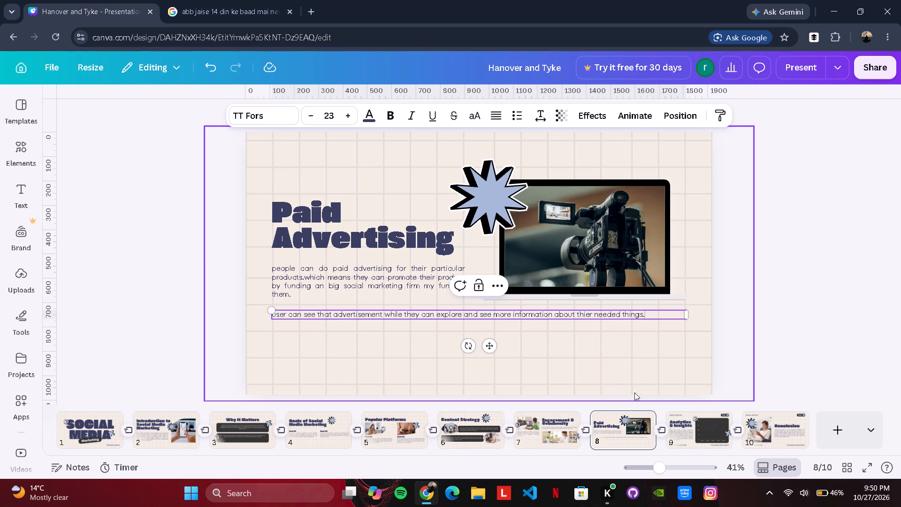
Delete the "Hanover and Tyke" header, the website address and the presenter line from slide 9, "Analytics & Insights".
click(683, 427)
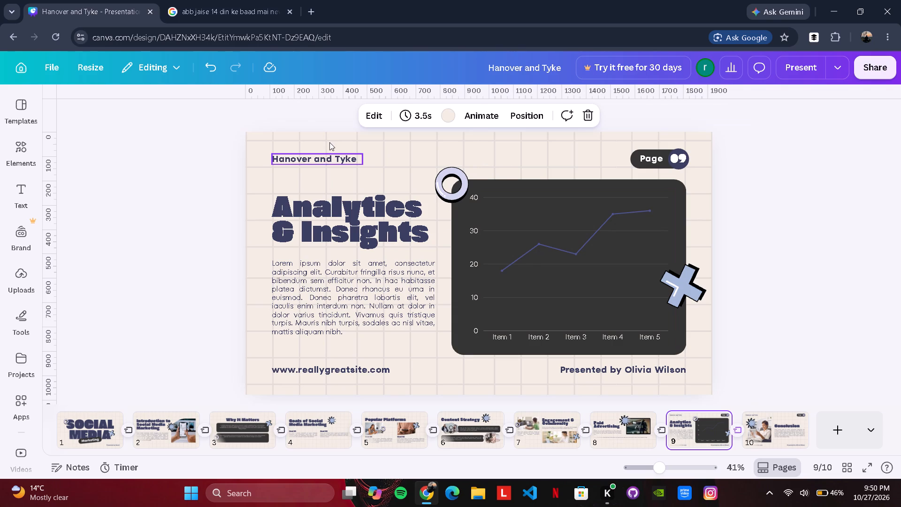
click(328, 159)
click(338, 132)
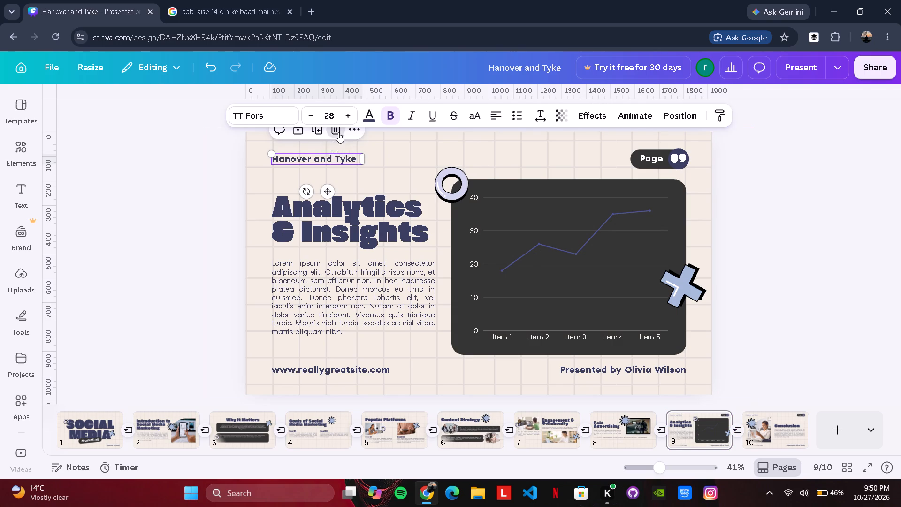
click(357, 368)
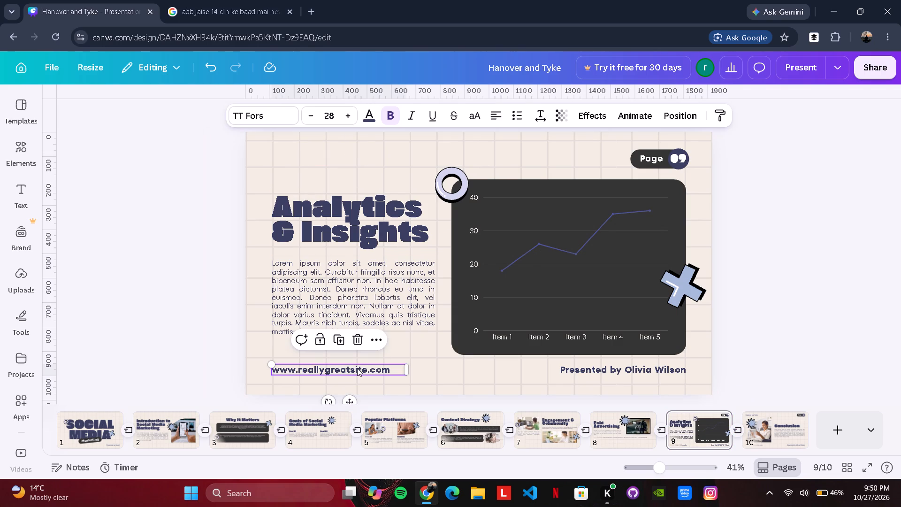
click(357, 342)
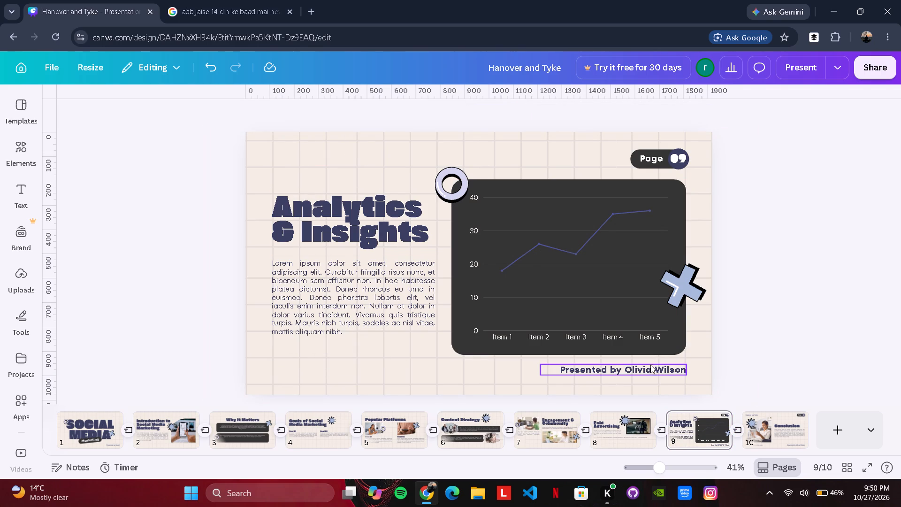
click(650, 369)
click(629, 343)
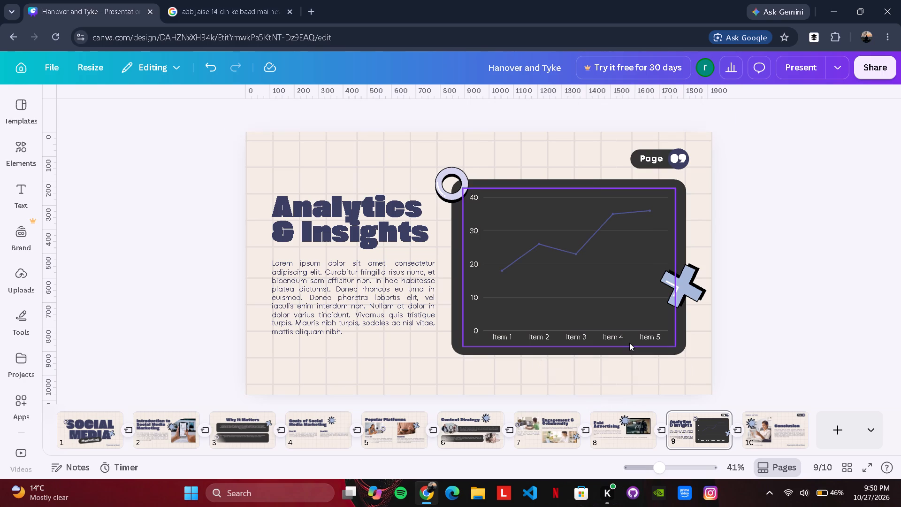
Delete the "Page" label and the number 09 from the page badge on slide 9.
click(659, 156)
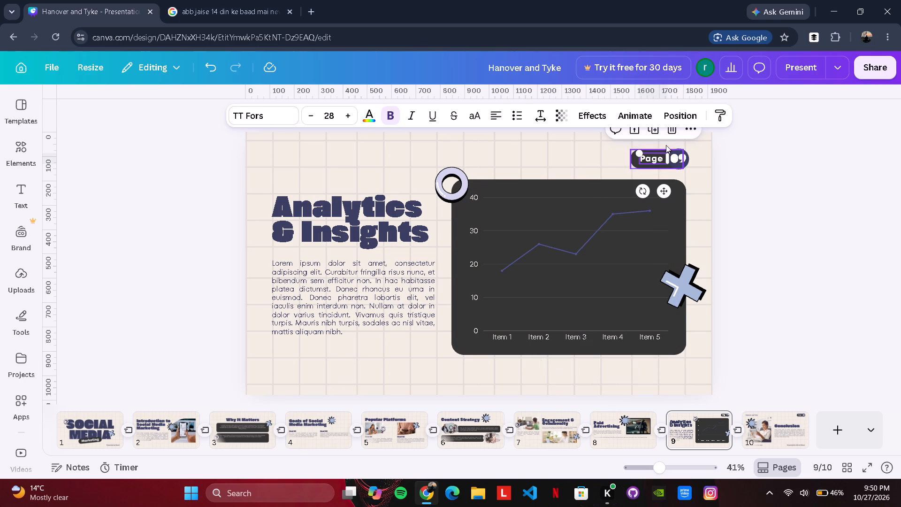
click(671, 133)
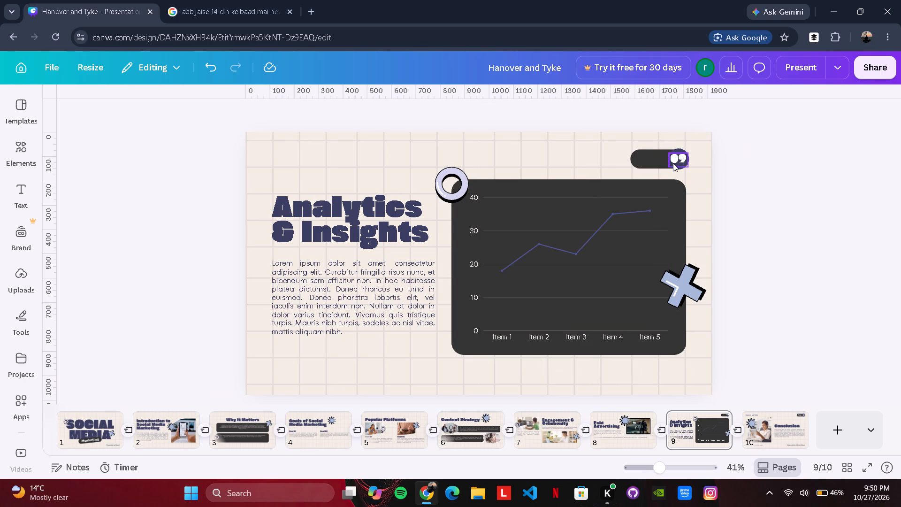
click(673, 163)
click(689, 130)
Delete the blue circle of the empty page badge on slide 9.
click(680, 154)
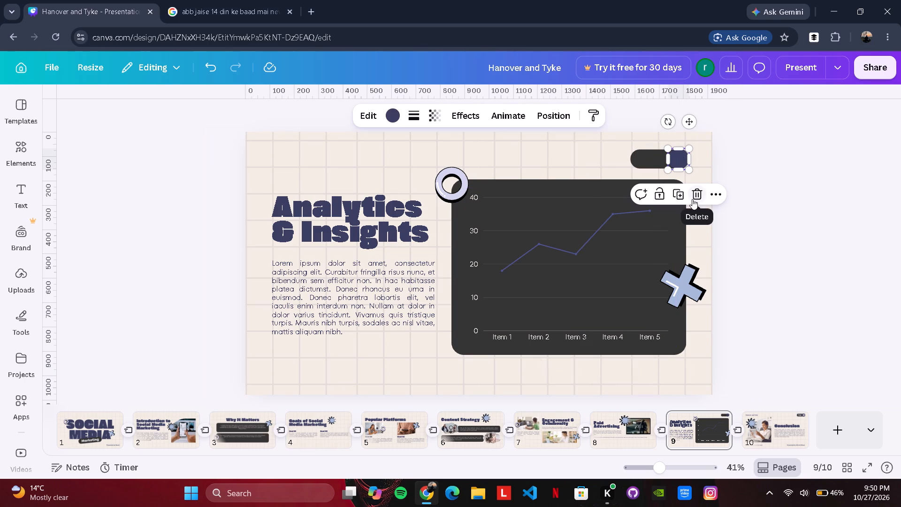